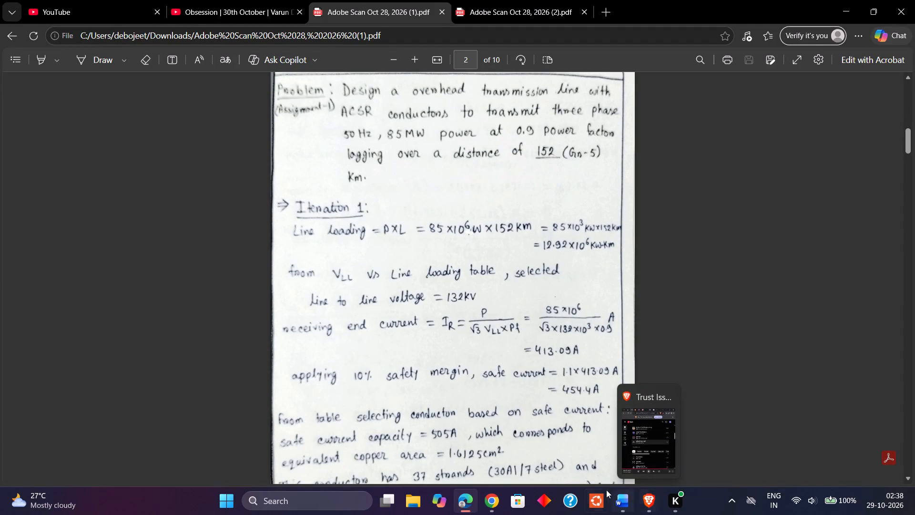
Switch to the Word document and insert an empty line above the transmission line question at its start.
{"action": "left_click", "coordinate": [612, 497]}
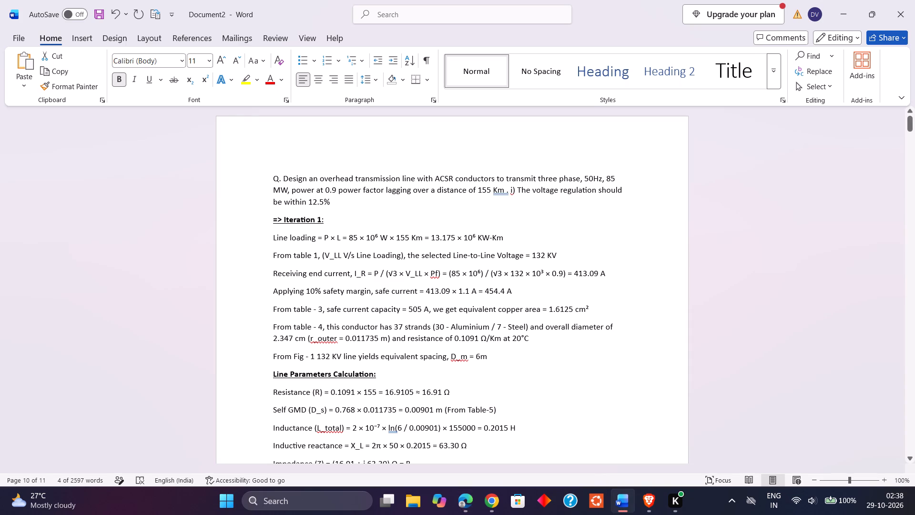
{"action": "left_click", "coordinate": [343, 163]}
{"action": "left_click", "coordinate": [356, 165]}
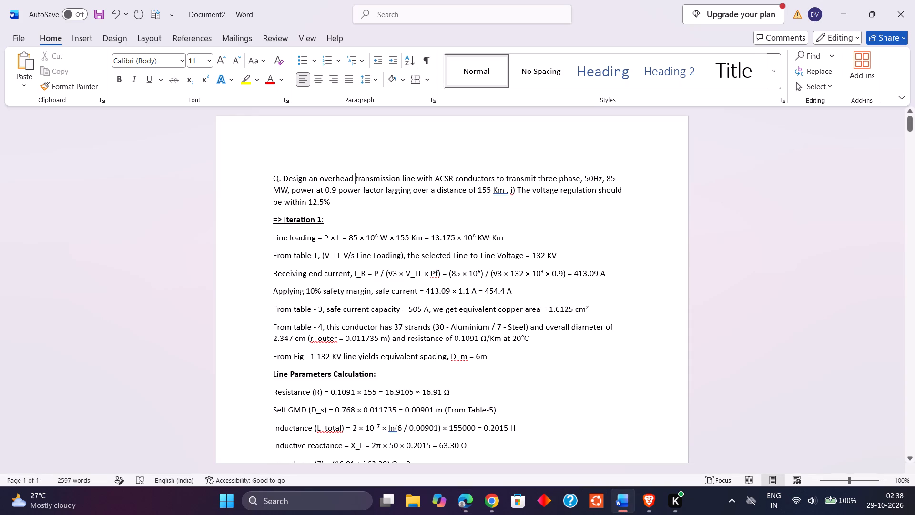
{"action": "key", "text": "Up"}
{"action": "key", "text": "Left"}
{"action": "key", "text": "Left"}
{"action": "key", "text": "Left"}
{"action": "key", "text": "Left"}
{"action": "key", "text": "Left"}
{"action": "key", "text": "Left"}
{"action": "key", "text": "Left"}
{"action": "key", "text": "Left"}
{"action": "key", "text": "Left"}
{"action": "key", "text": "Left"}
{"action": "key", "text": "Left"}
{"action": "key", "text": "Left"}
{"action": "key", "text": "Left"}
{"action": "key", "text": "Left"}
{"action": "key", "text": "Left"}
{"action": "key", "text": "Left"}
{"action": "key", "text": "Left"}
{"action": "key", "text": "Left"}
{"action": "key", "text": "Left"}
{"action": "key", "text": "Left"}
{"action": "key", "text": "Return"}
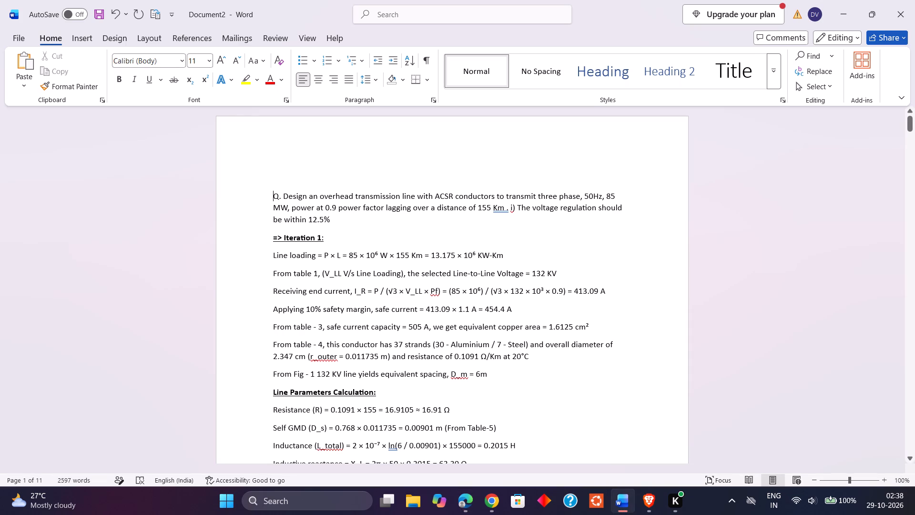
Add the title "ASSIGNMENT-1" on the empty first line, using the large heading style and centred alignment.
{"action": "left_click", "coordinate": [373, 156]}
{"action": "left_click", "coordinate": [605, 72]}
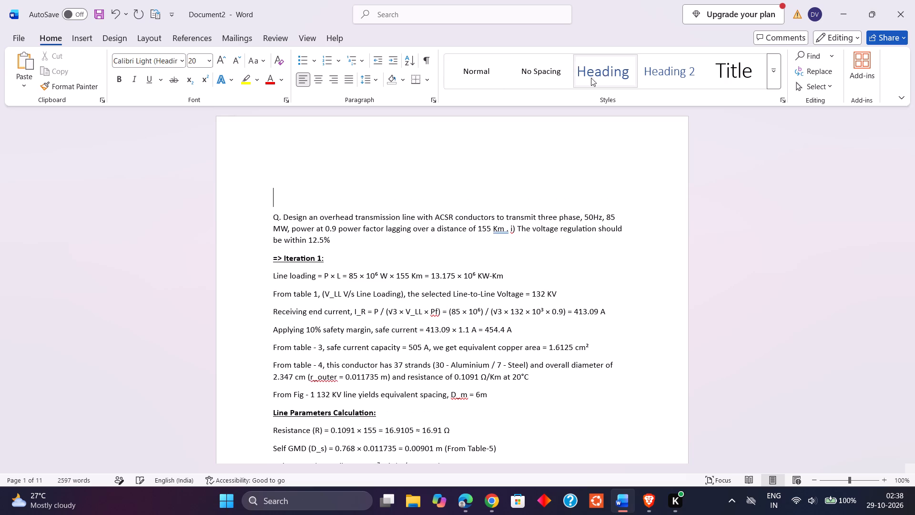
{"action": "left_click", "coordinate": [321, 80]}
{"action": "type", "text": "ASS"}
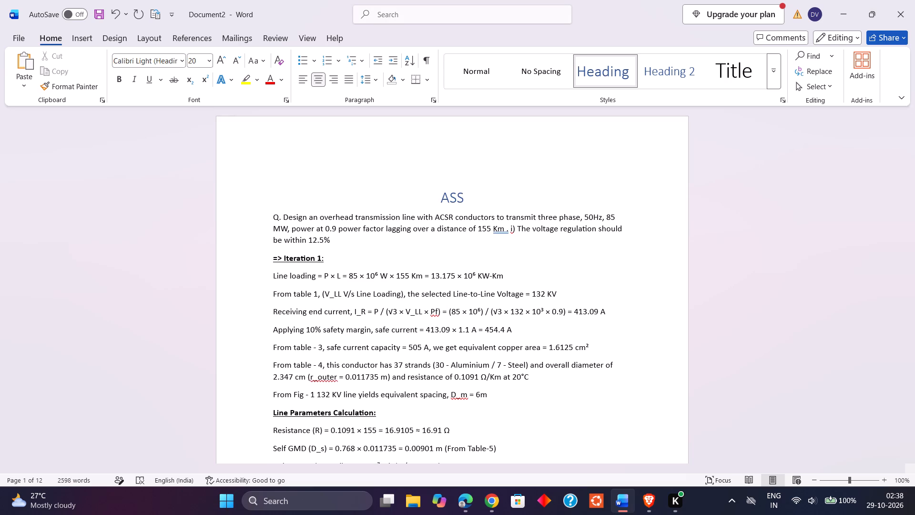
{"action": "type", "text": "IGNMENT-1"}
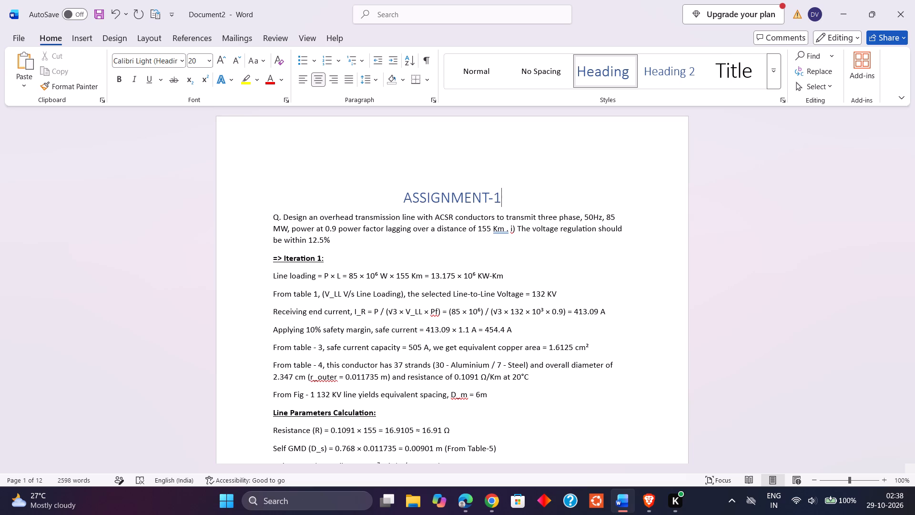
Remove the "=>" arrow in front of the "Iteration 1:" heading, keeping the heading on its own line.
{"action": "key", "text": "Down"}
{"action": "key", "text": "Down"}
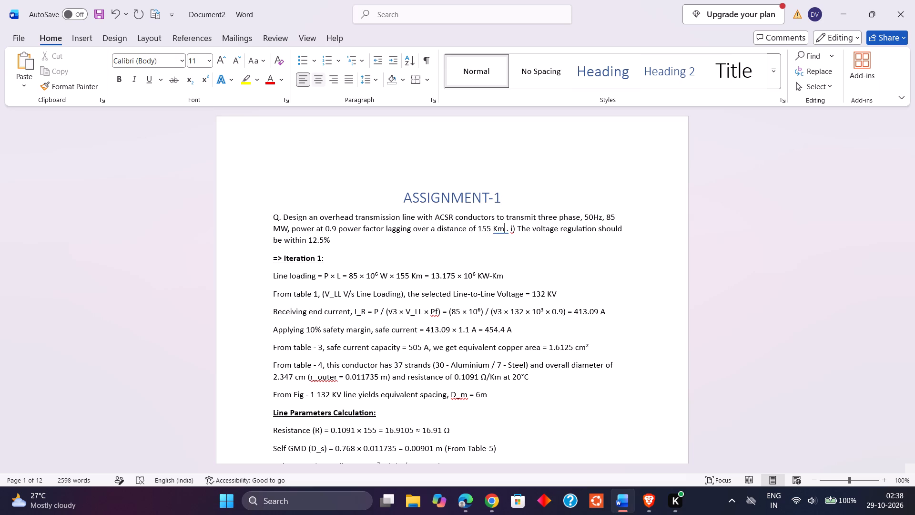
{"action": "key", "text": "Down"}
{"action": "key", "text": "Down"}
{"action": "left_click", "coordinate": [283, 259]}
{"action": "key", "text": "BackSpace"}
{"action": "key", "text": "BackSpace"}
{"action": "key", "text": "BackSpace"}
{"action": "key", "text": "BackSpace"}
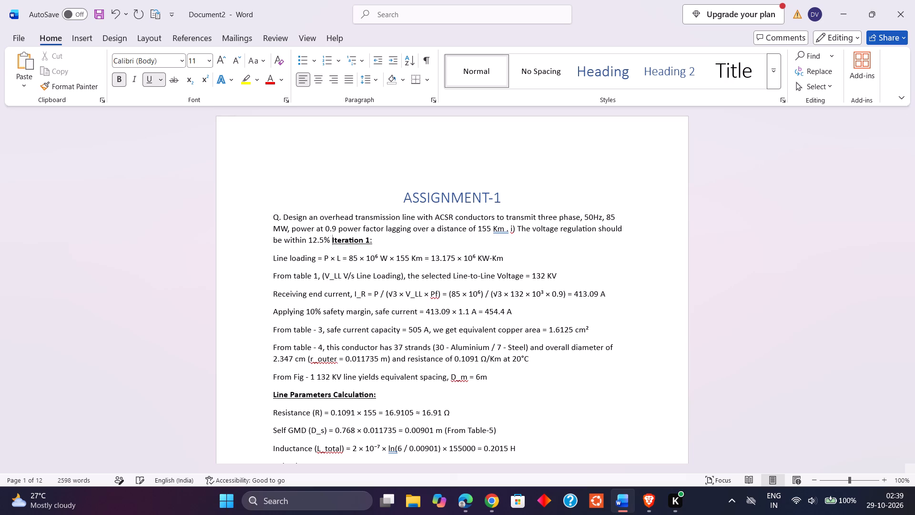
{"action": "key", "text": "Return"}
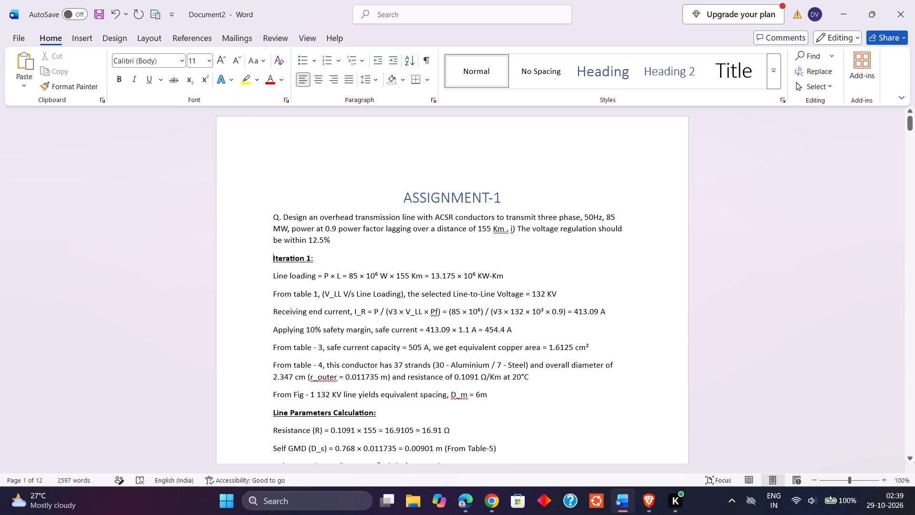
Set the font size of the "Iteration 1:" heading to 14.
{"action": "left_click_drag", "start_coordinate": [270, 257], "coordinate": [315, 257]}
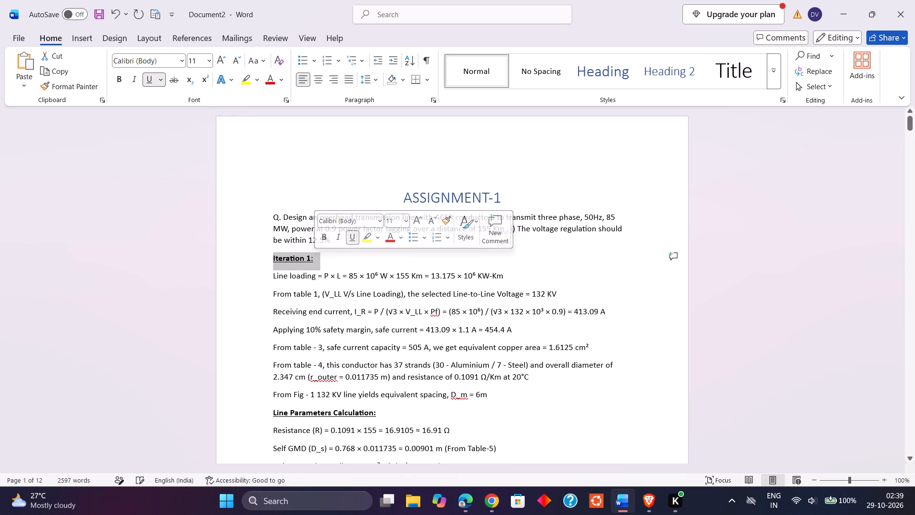
{"action": "left_click", "coordinate": [210, 57]}
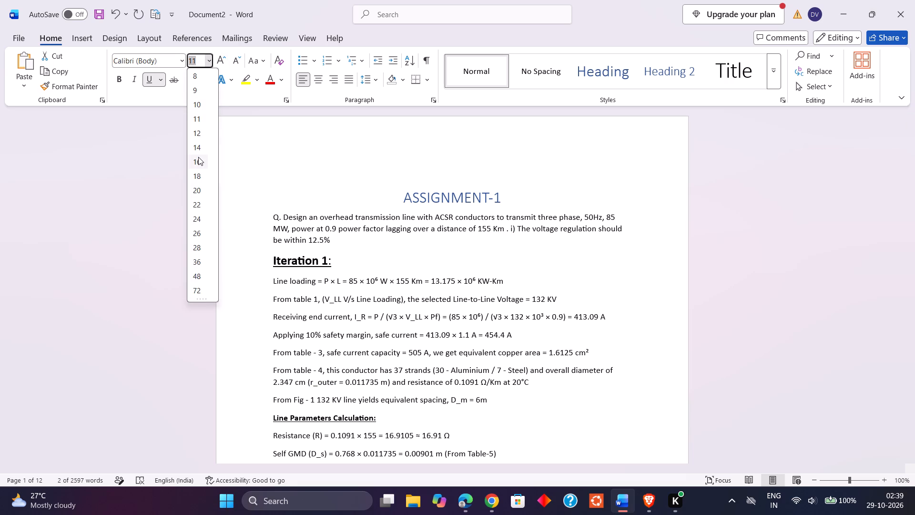
{"action": "left_click", "coordinate": [198, 148]}
{"action": "left_click", "coordinate": [270, 268]}
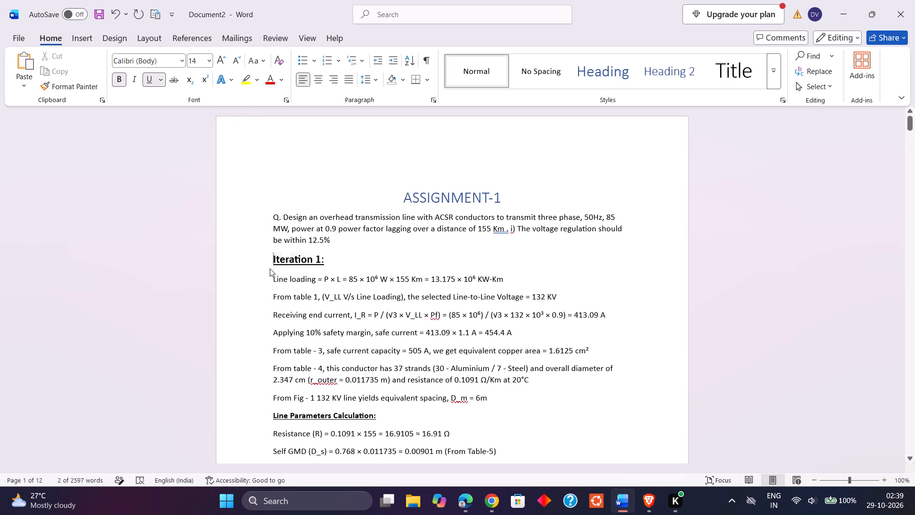
Make the "Iteration - 2" heading on the second page bold.
{"action": "scroll", "coordinate": [269, 268], "scroll_direction": "down", "scroll_amount": 2}
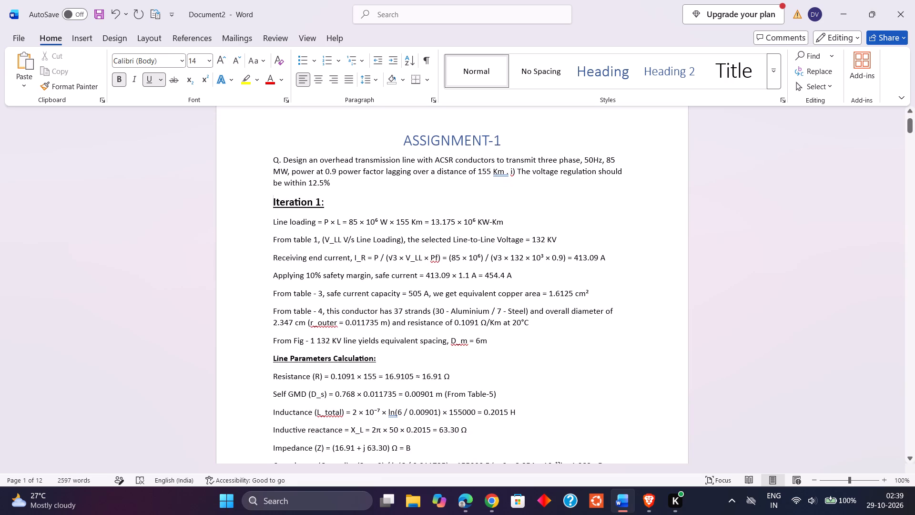
{"action": "scroll", "coordinate": [300, 356], "scroll_direction": "down", "scroll_amount": 1}
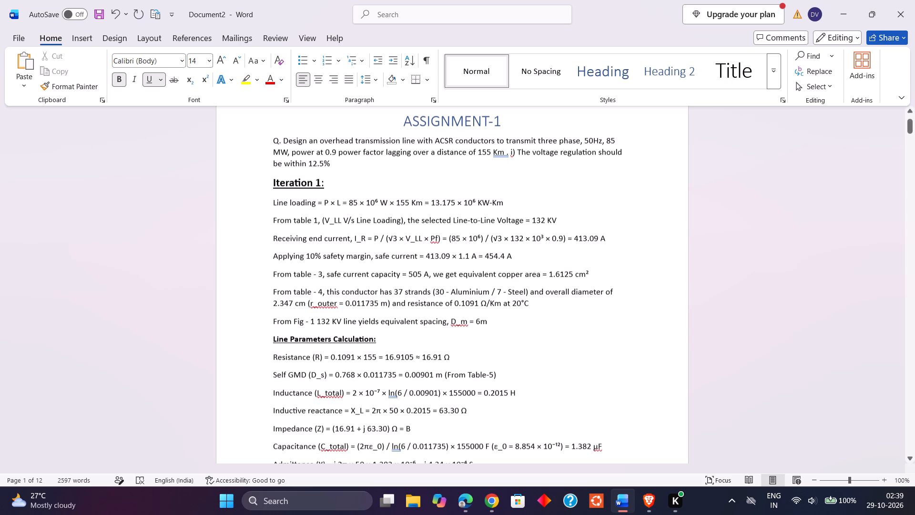
{"action": "scroll", "coordinate": [299, 354], "scroll_direction": "down", "scroll_amount": 3}
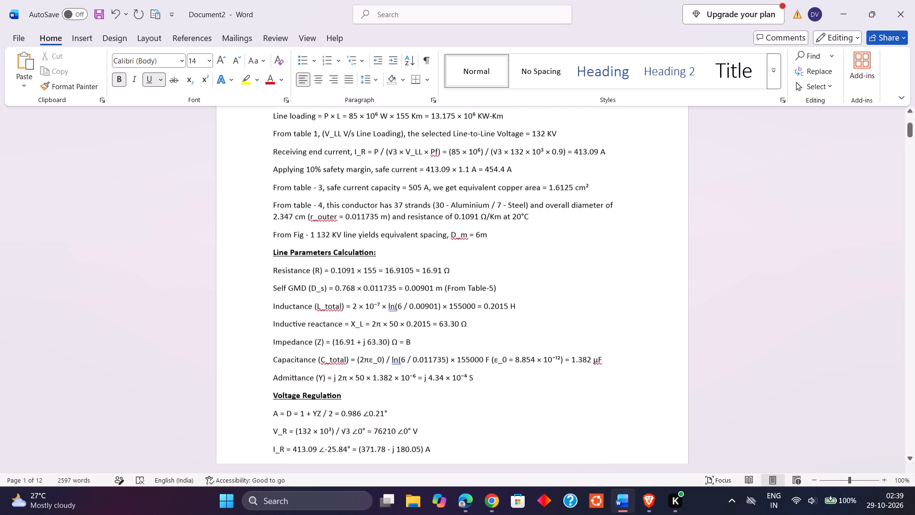
{"action": "scroll", "coordinate": [436, 329], "scroll_direction": "down", "scroll_amount": 1}
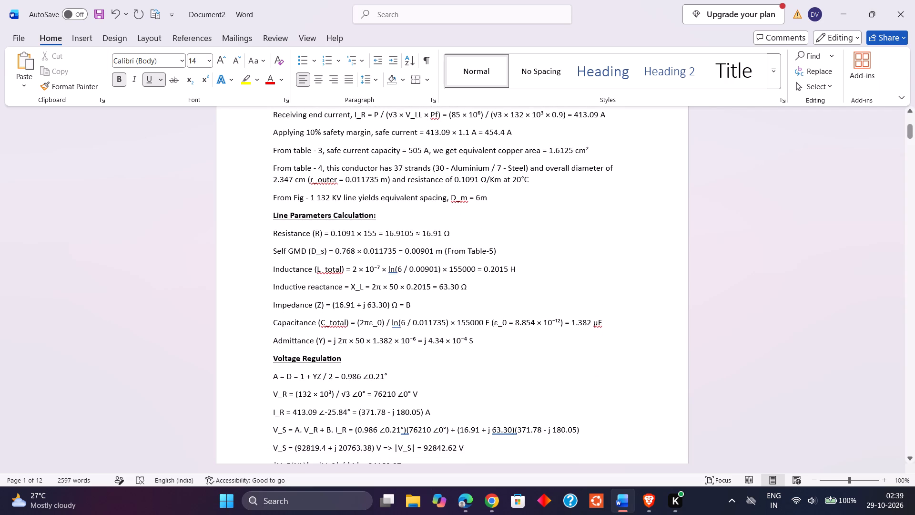
{"action": "scroll", "coordinate": [428, 309], "scroll_direction": "down", "scroll_amount": 3}
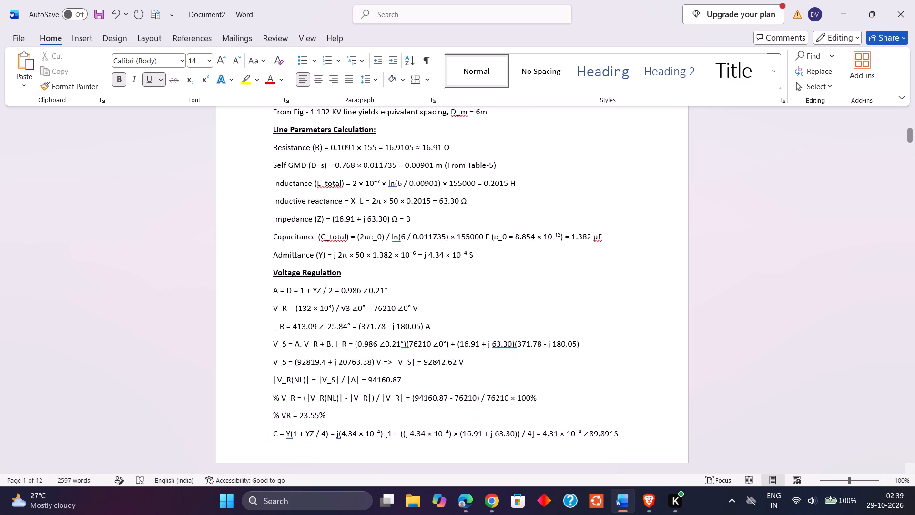
{"action": "scroll", "coordinate": [425, 309], "scroll_direction": "down", "scroll_amount": 1}
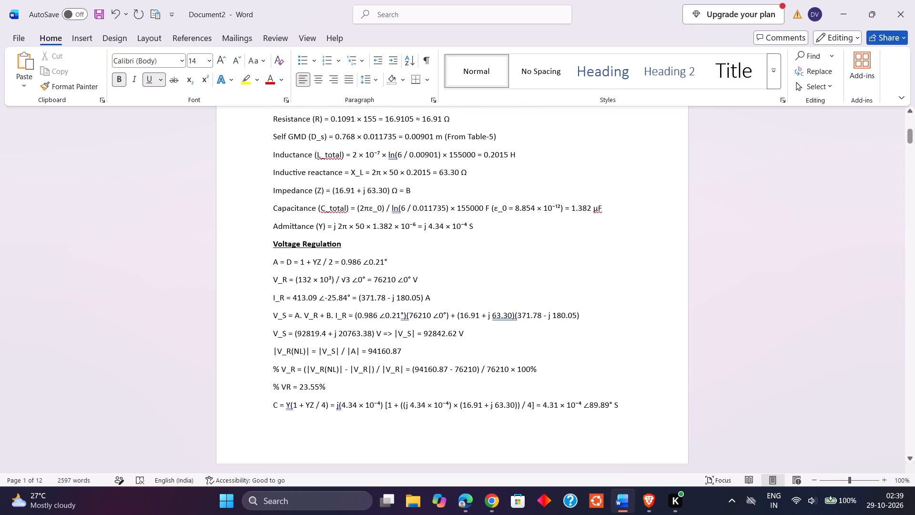
{"action": "scroll", "coordinate": [283, 247], "scroll_direction": "down", "scroll_amount": 7}
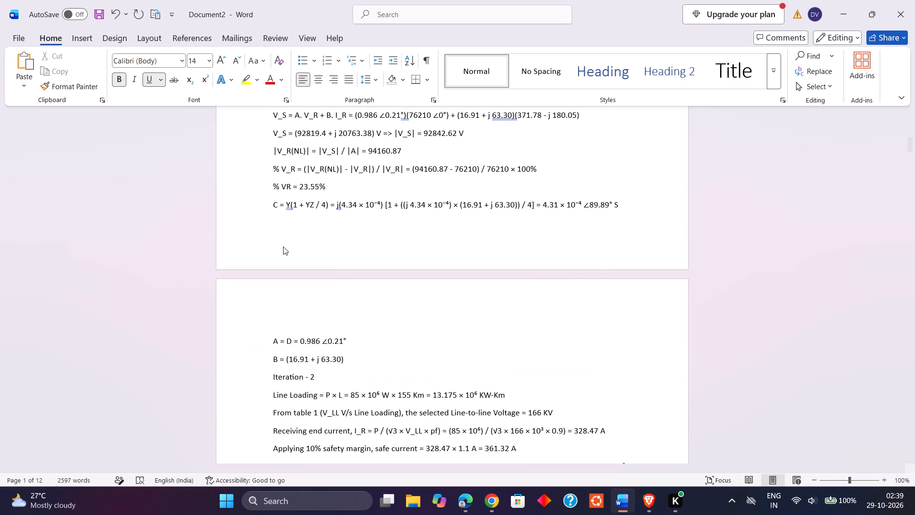
{"action": "scroll", "coordinate": [283, 247], "scroll_direction": "down", "scroll_amount": 3}
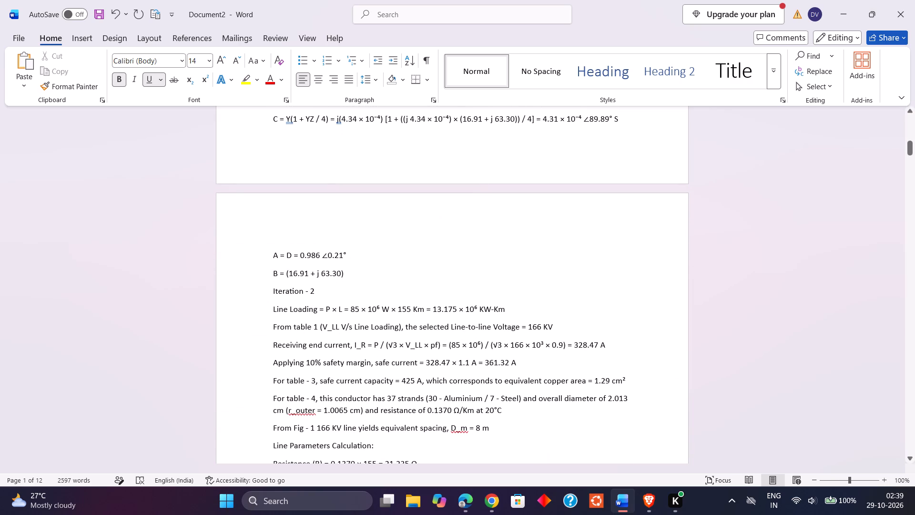
{"action": "left_click_drag", "start_coordinate": [271, 287], "coordinate": [317, 292]}
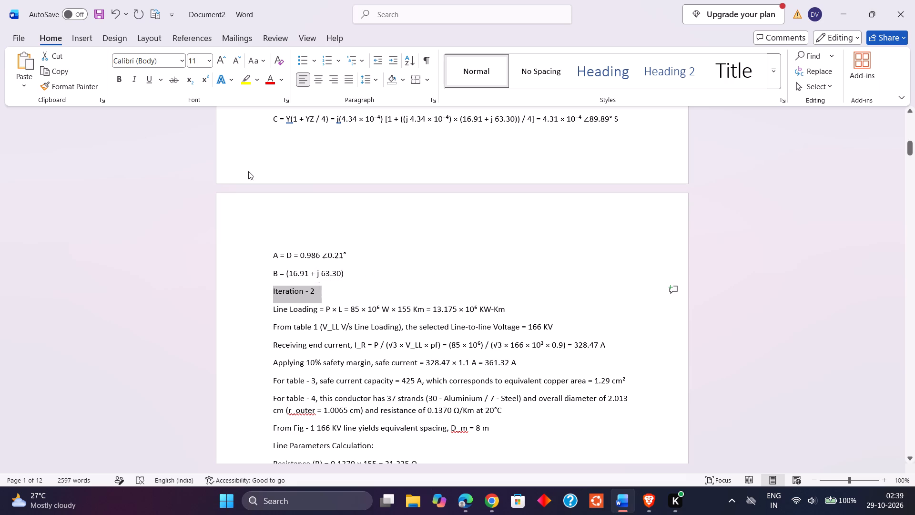
{"action": "left_click", "coordinate": [123, 76]}
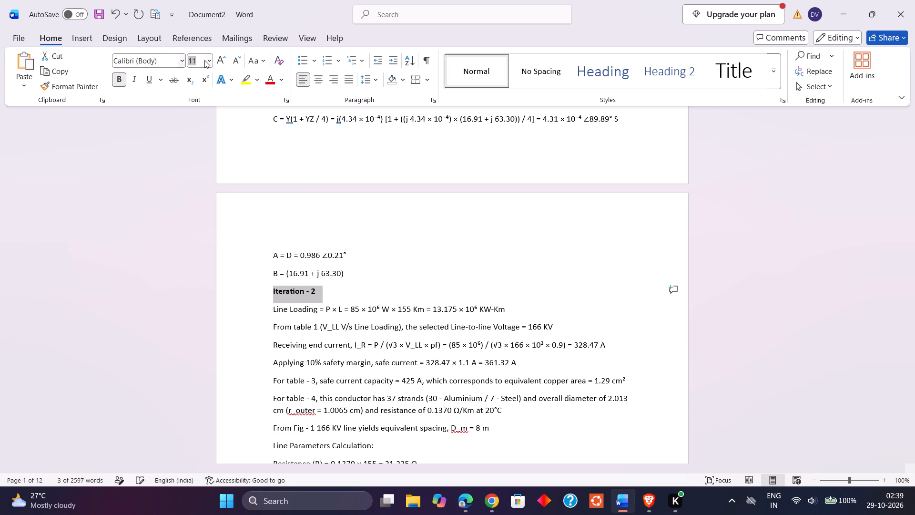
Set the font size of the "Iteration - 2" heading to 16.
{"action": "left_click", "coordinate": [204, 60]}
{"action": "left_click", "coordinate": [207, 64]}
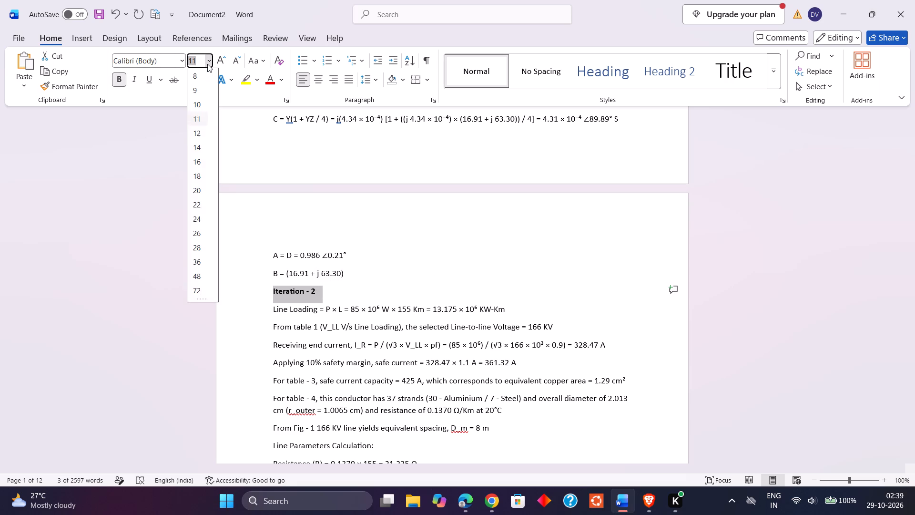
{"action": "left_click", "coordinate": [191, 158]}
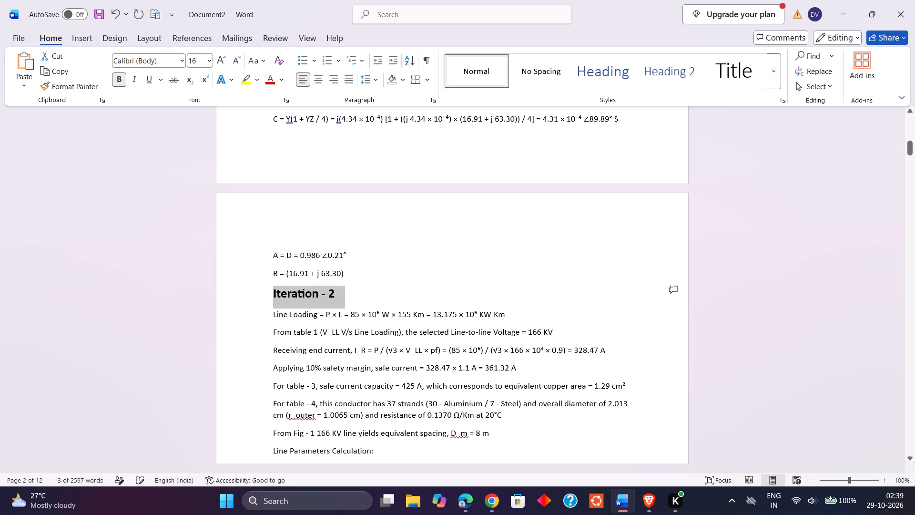
Check the font size of the "Iteration 1:" heading and set the "Iteration - 2" heading to 14 to match.
{"action": "scroll", "coordinate": [227, 209], "scroll_direction": "up", "scroll_amount": 16}
{"action": "left_click", "coordinate": [281, 120]}
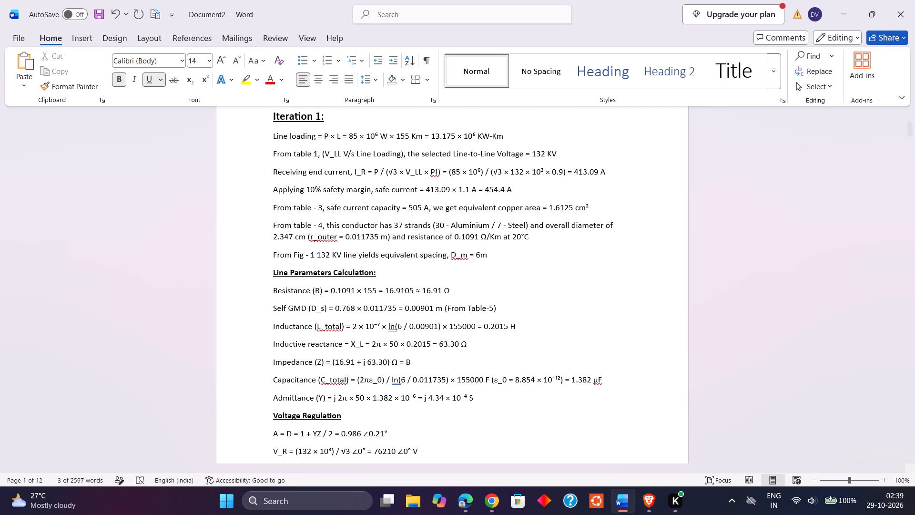
{"action": "scroll", "coordinate": [250, 198], "scroll_direction": "down", "scroll_amount": 13}
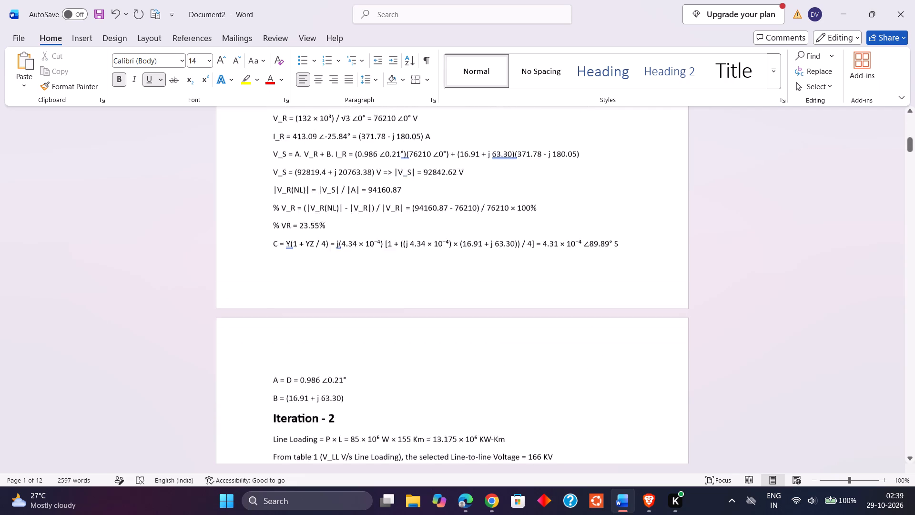
{"action": "scroll", "coordinate": [253, 213], "scroll_direction": "down", "scroll_amount": 4}
{"action": "left_click_drag", "start_coordinate": [266, 263], "coordinate": [325, 265]}
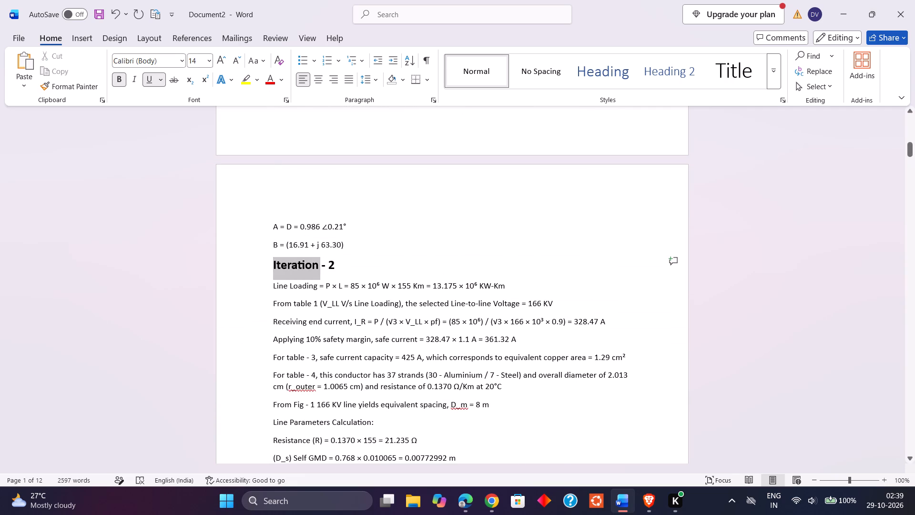
{"action": "left_click_drag", "start_coordinate": [325, 265], "coordinate": [341, 264]}
{"action": "left_click", "coordinate": [206, 66]}
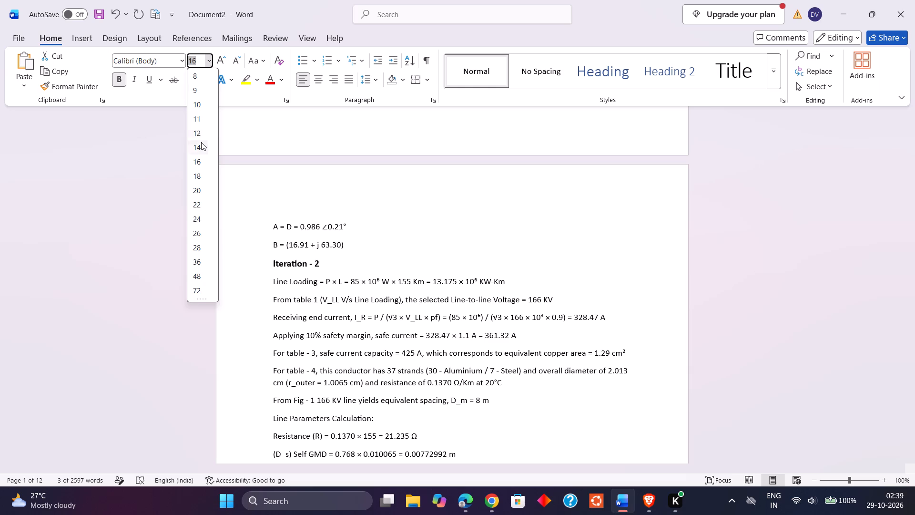
{"action": "left_click", "coordinate": [201, 146]}
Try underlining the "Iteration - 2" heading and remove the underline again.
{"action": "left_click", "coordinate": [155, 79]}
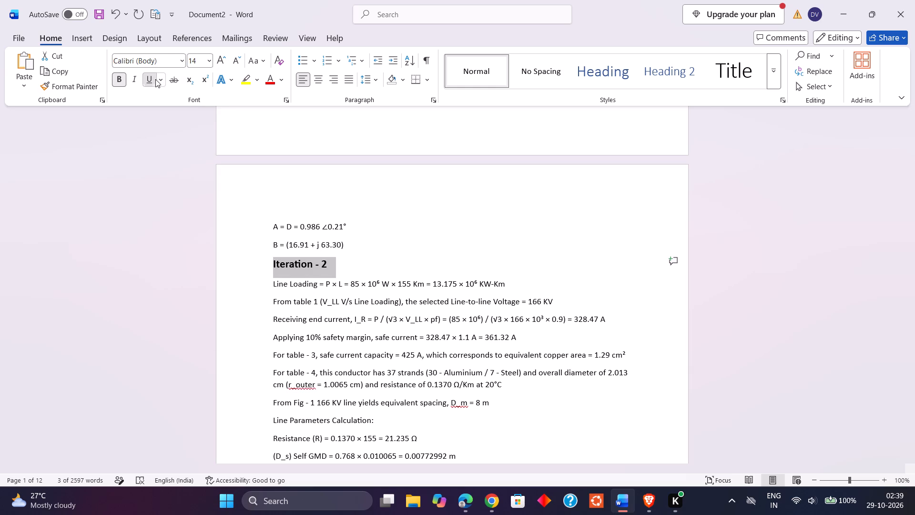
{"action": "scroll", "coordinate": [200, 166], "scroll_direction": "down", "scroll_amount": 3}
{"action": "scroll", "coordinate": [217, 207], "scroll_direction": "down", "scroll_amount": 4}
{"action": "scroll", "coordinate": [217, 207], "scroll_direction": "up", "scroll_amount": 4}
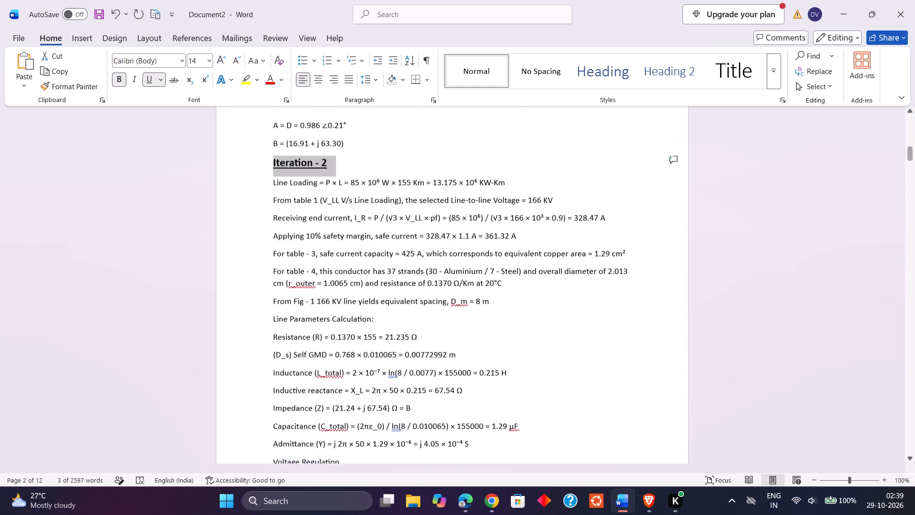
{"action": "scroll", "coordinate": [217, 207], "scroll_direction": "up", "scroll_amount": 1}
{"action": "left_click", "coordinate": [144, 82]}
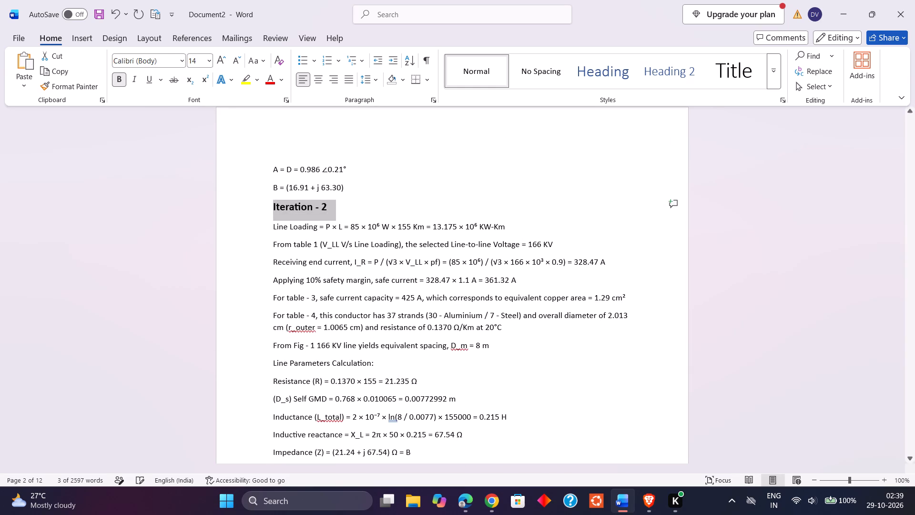
Underline the "Iteration - 2" heading.
{"action": "scroll", "coordinate": [215, 185], "scroll_direction": "up", "scroll_amount": 14}
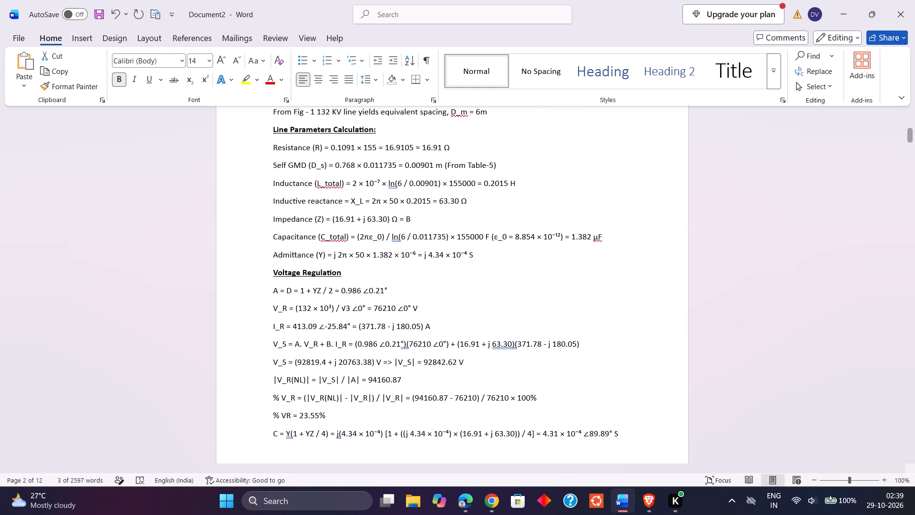
{"action": "scroll", "coordinate": [216, 184], "scroll_direction": "down", "scroll_amount": 4}
{"action": "left_click", "coordinate": [145, 85]}
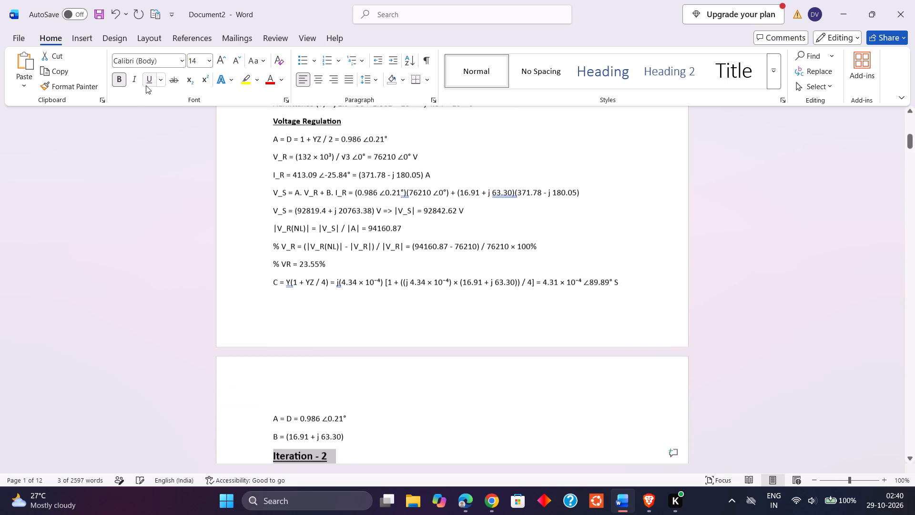
Make the "Line Parameters Calculation" subheading in the Iteration - 2 section bold.
{"action": "scroll", "coordinate": [149, 87], "scroll_direction": "down", "scroll_amount": 4}
{"action": "scroll", "coordinate": [200, 225], "scroll_direction": "down", "scroll_amount": 3}
{"action": "scroll", "coordinate": [256, 288], "scroll_direction": "down", "scroll_amount": 7}
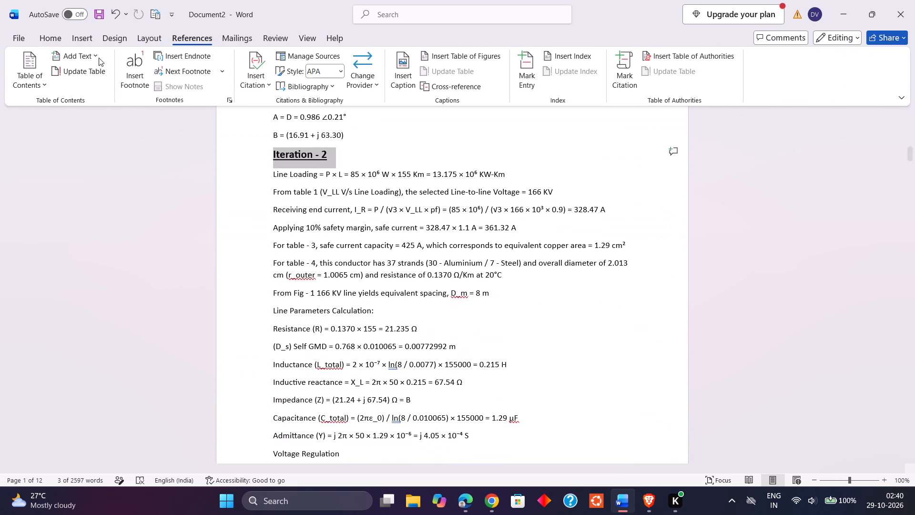
{"action": "left_click", "coordinate": [63, 33]}
{"action": "scroll", "coordinate": [315, 286], "scroll_direction": "down", "scroll_amount": 5}
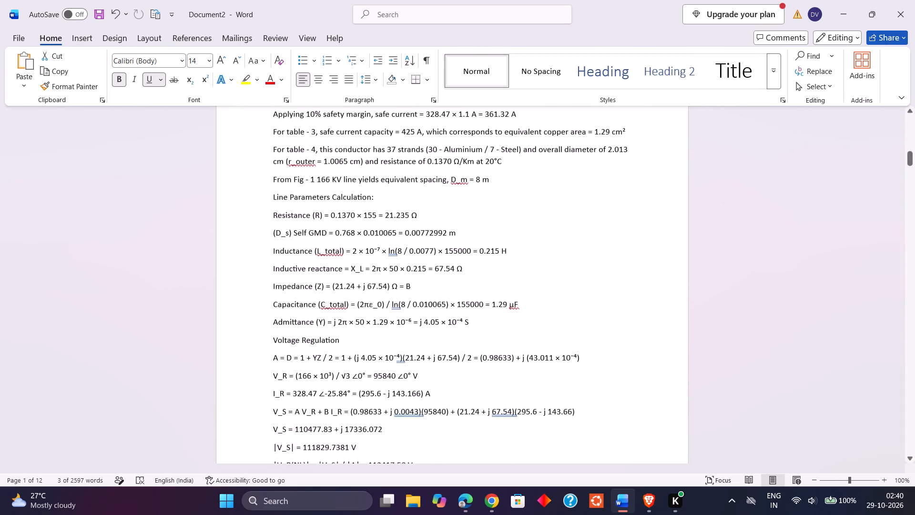
{"action": "scroll", "coordinate": [316, 286], "scroll_direction": "down", "scroll_amount": 2}
{"action": "scroll", "coordinate": [315, 284], "scroll_direction": "up", "scroll_amount": 4}
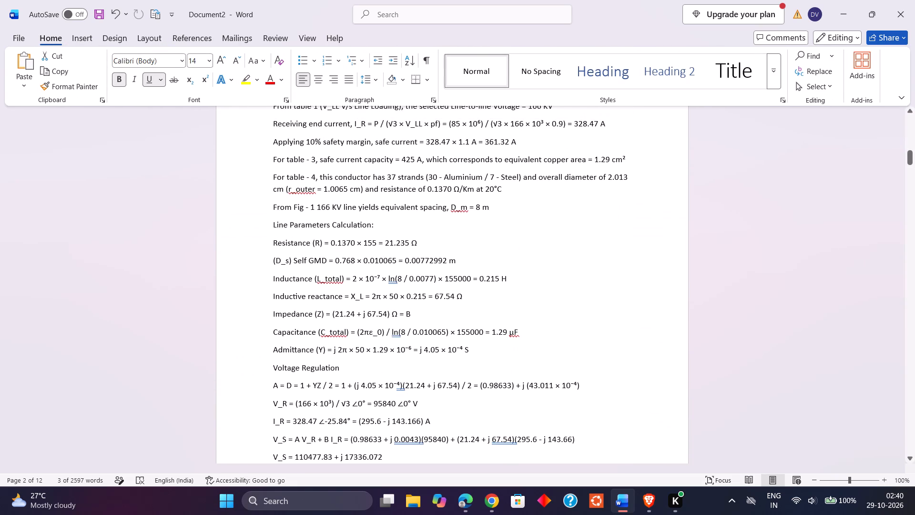
{"action": "left_click_drag", "start_coordinate": [272, 221], "coordinate": [356, 224]}
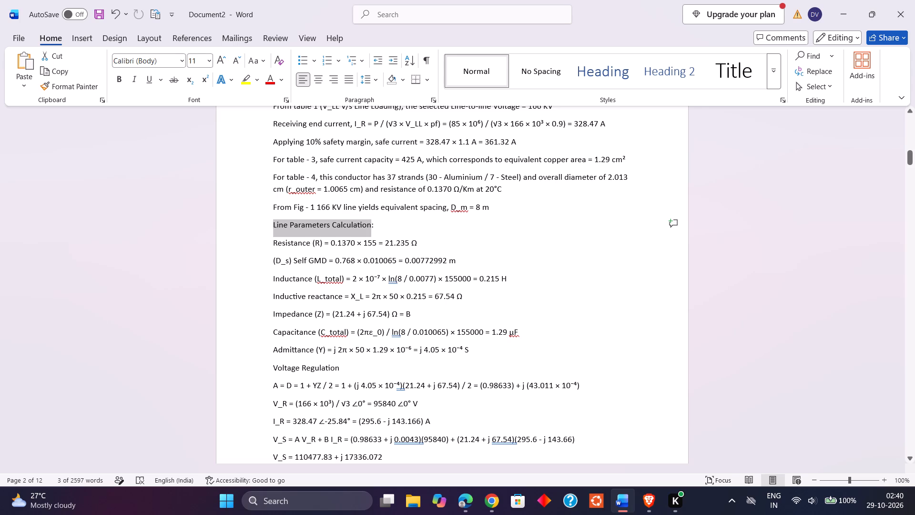
{"action": "left_click", "coordinate": [118, 83]}
{"action": "left_click_drag", "start_coordinate": [391, 221], "coordinate": [378, 221]}
Make the "Voltage Regulation" subheading in the Iteration - 2 section bold.
{"action": "scroll", "coordinate": [356, 253], "scroll_direction": "down", "scroll_amount": 2}
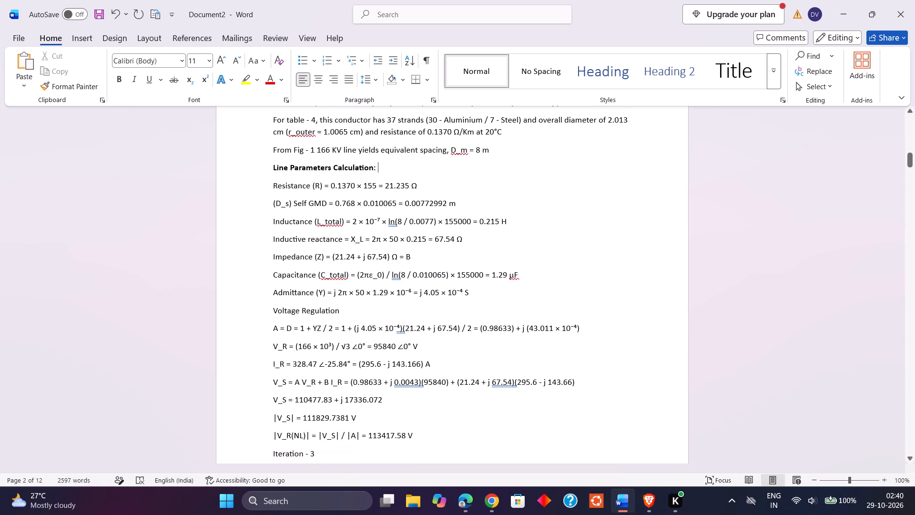
{"action": "left_click_drag", "start_coordinate": [271, 308], "coordinate": [330, 312]}
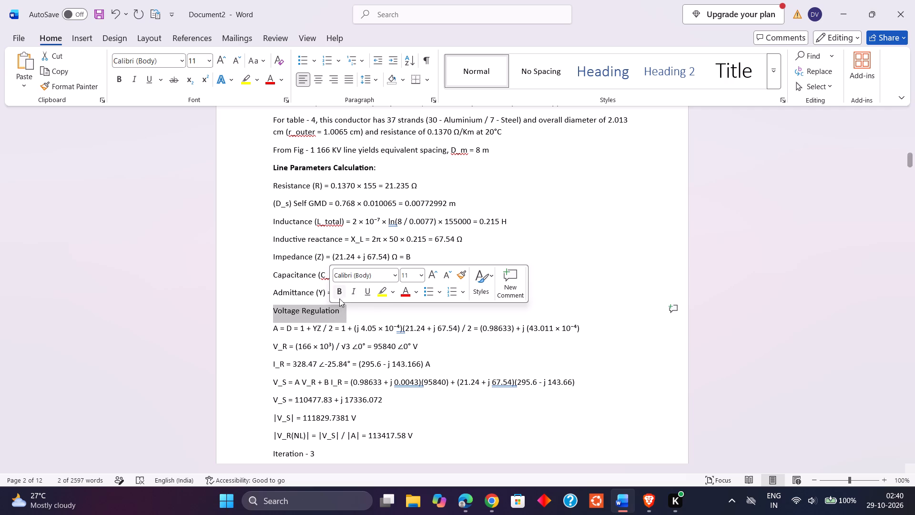
{"action": "left_click", "coordinate": [339, 295]}
Format the "Iteration - 3" heading as bold and underlined with font size 14.
{"action": "scroll", "coordinate": [334, 304], "scroll_direction": "down", "scroll_amount": 3}
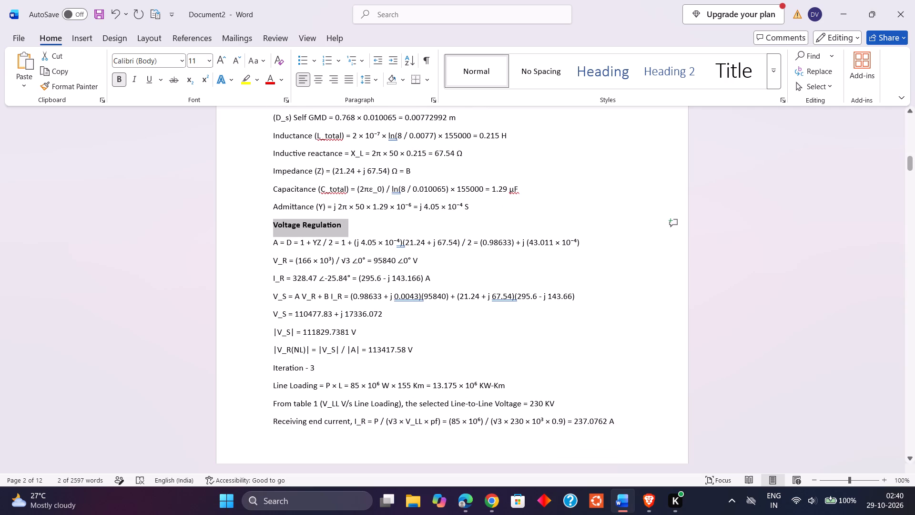
{"action": "left_click_drag", "start_coordinate": [272, 366], "coordinate": [313, 367]}
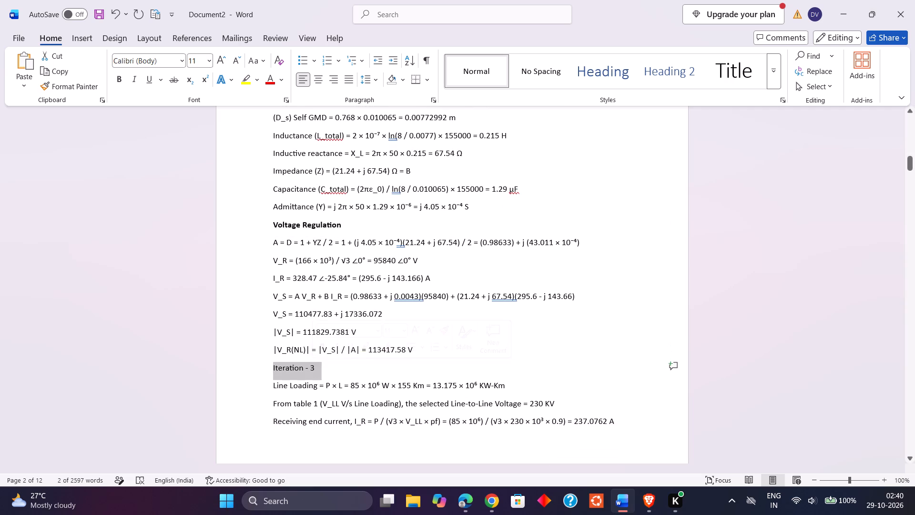
{"action": "left_click", "coordinate": [118, 82]}
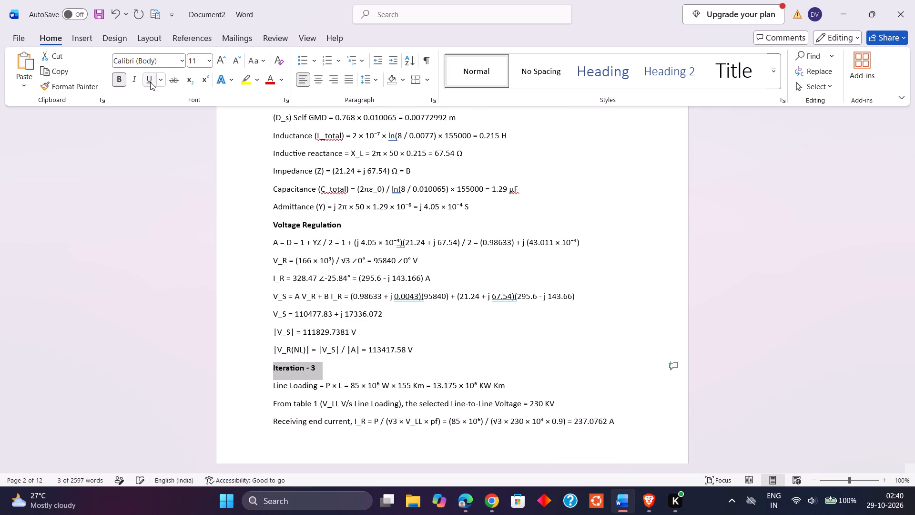
{"action": "left_click", "coordinate": [152, 82]}
{"action": "left_click", "coordinate": [207, 64]}
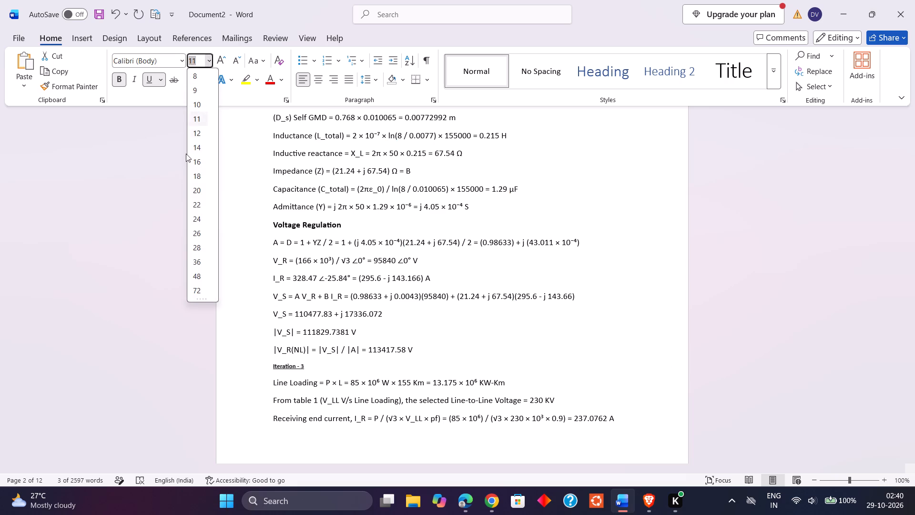
{"action": "left_click", "coordinate": [190, 149]}
Make the "Line Parameters Calculation" subheading in the Iteration - 3 section bold.
{"action": "scroll", "coordinate": [204, 168], "scroll_direction": "down", "scroll_amount": 8}
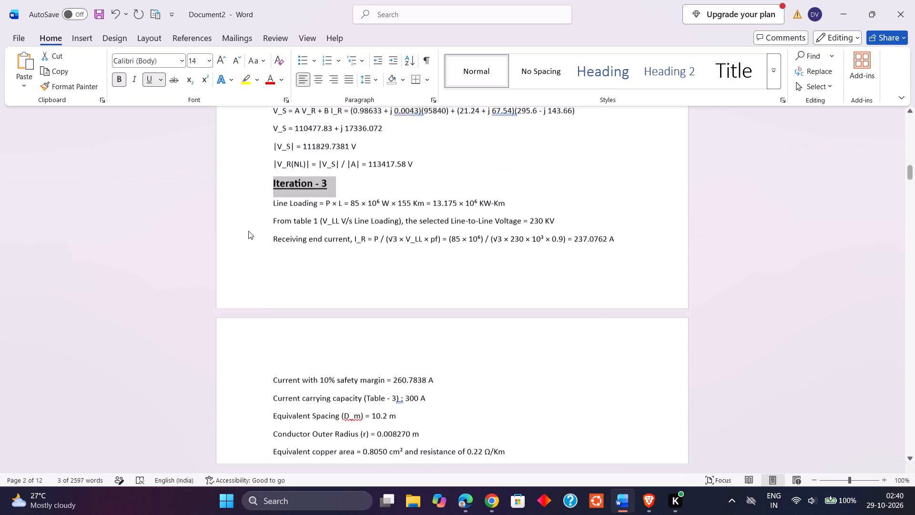
{"action": "scroll", "coordinate": [248, 231], "scroll_direction": "down", "scroll_amount": 12}
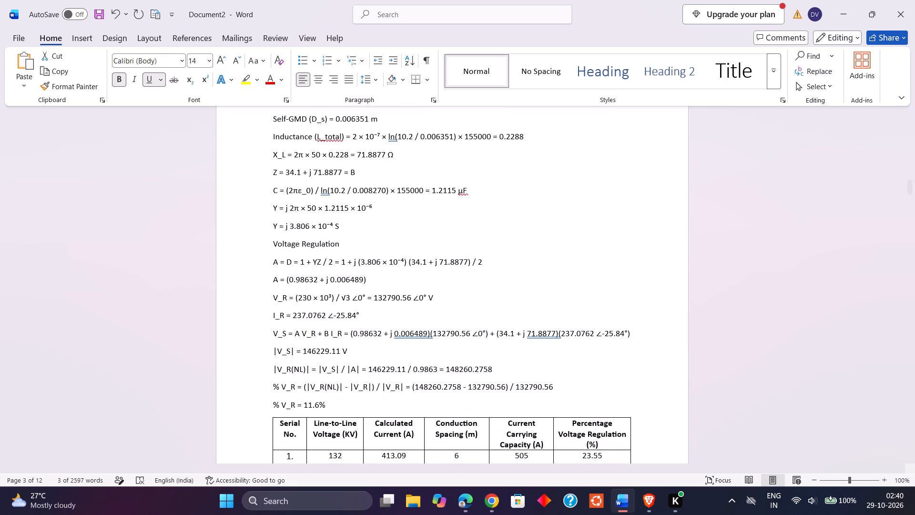
{"action": "scroll", "coordinate": [264, 224], "scroll_direction": "up", "scroll_amount": 5}
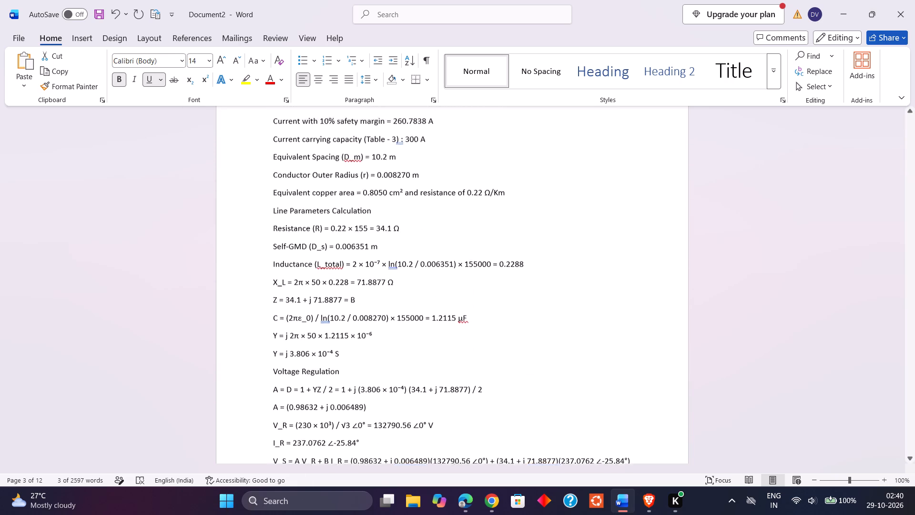
{"action": "scroll", "coordinate": [266, 203], "scroll_direction": "up", "scroll_amount": 2}
{"action": "left_click_drag", "start_coordinate": [271, 278], "coordinate": [293, 281]}
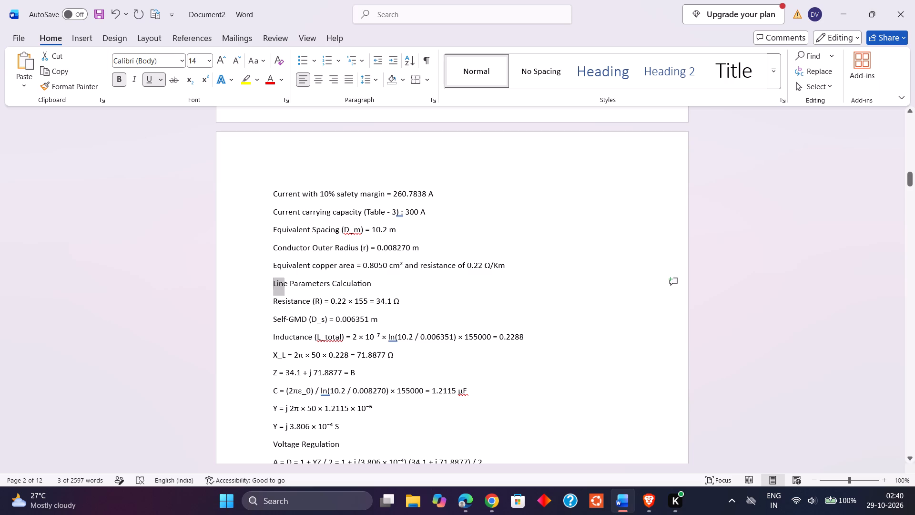
{"action": "left_click_drag", "start_coordinate": [293, 281], "coordinate": [348, 281]}
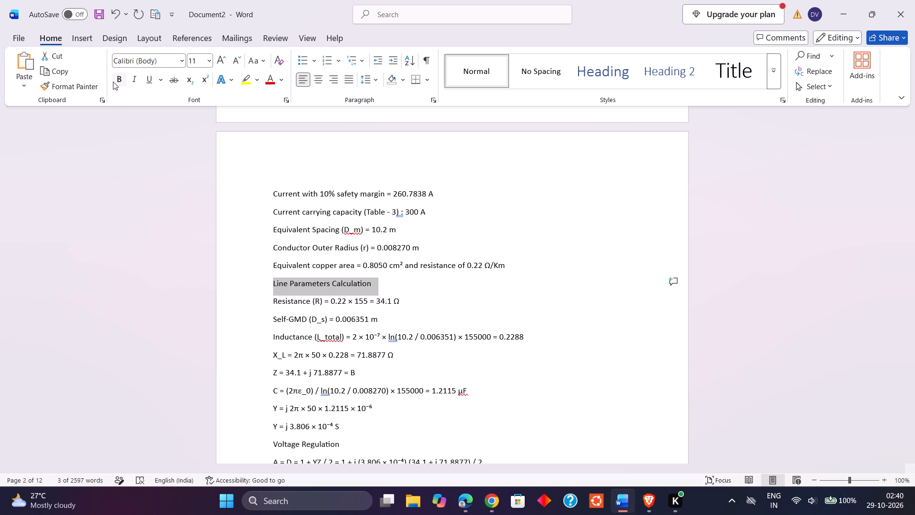
{"action": "left_click", "coordinate": [113, 81]}
Make the "Voltage Regulation" subheading in the Iteration - 3 section bold.
{"action": "scroll", "coordinate": [191, 215], "scroll_direction": "down", "scroll_amount": 2}
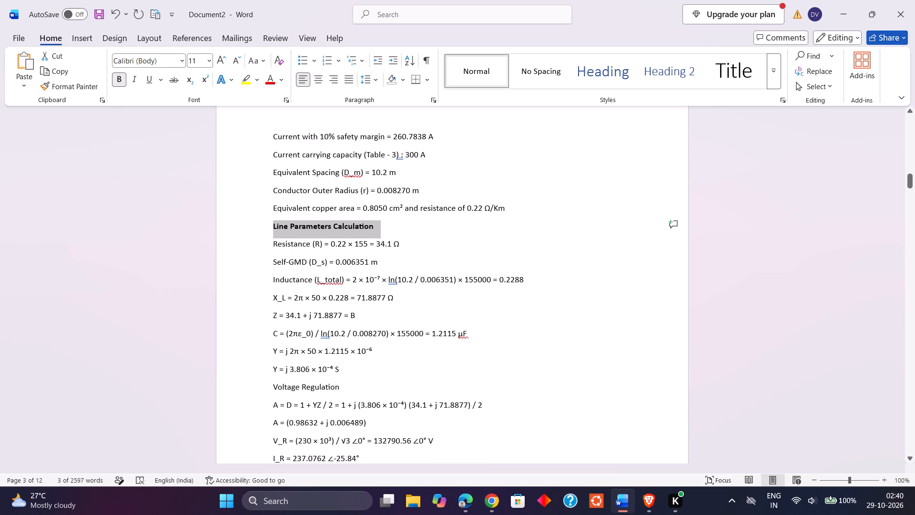
{"action": "left_click_drag", "start_coordinate": [271, 382], "coordinate": [325, 382]}
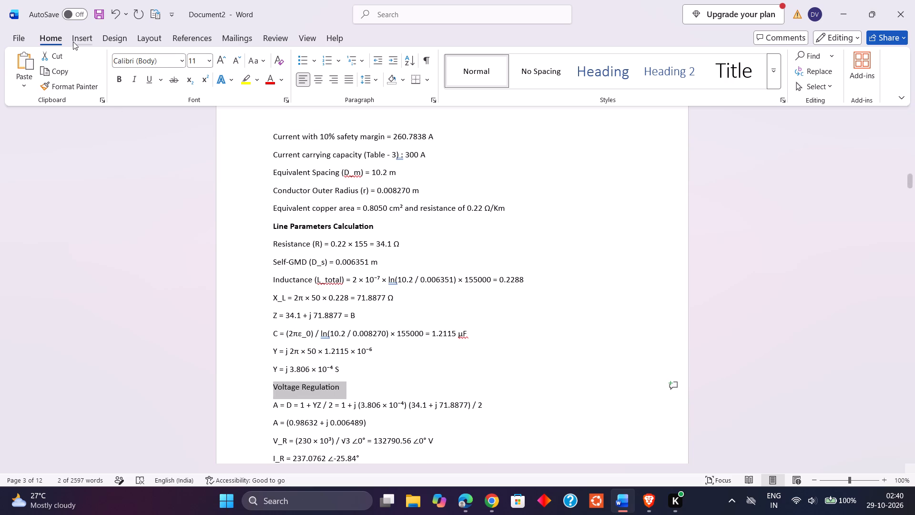
{"action": "left_click", "coordinate": [119, 84]}
Examine the results table at the end of Iteration - 3 and the pages that follow it.
{"action": "scroll", "coordinate": [154, 149], "scroll_direction": "down", "scroll_amount": 5}
{"action": "scroll", "coordinate": [239, 193], "scroll_direction": "down", "scroll_amount": 2}
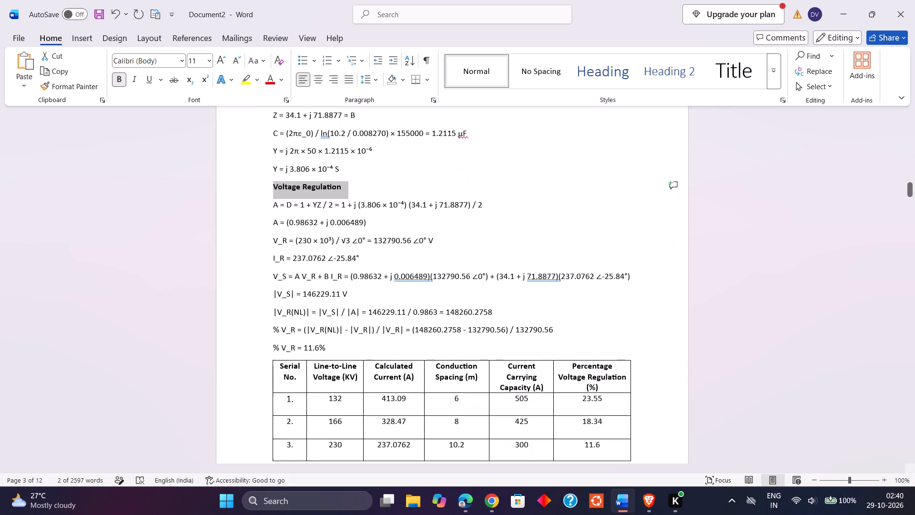
{"action": "scroll", "coordinate": [236, 154], "scroll_direction": "down", "scroll_amount": 2}
{"action": "scroll", "coordinate": [350, 251], "scroll_direction": "down", "scroll_amount": 4}
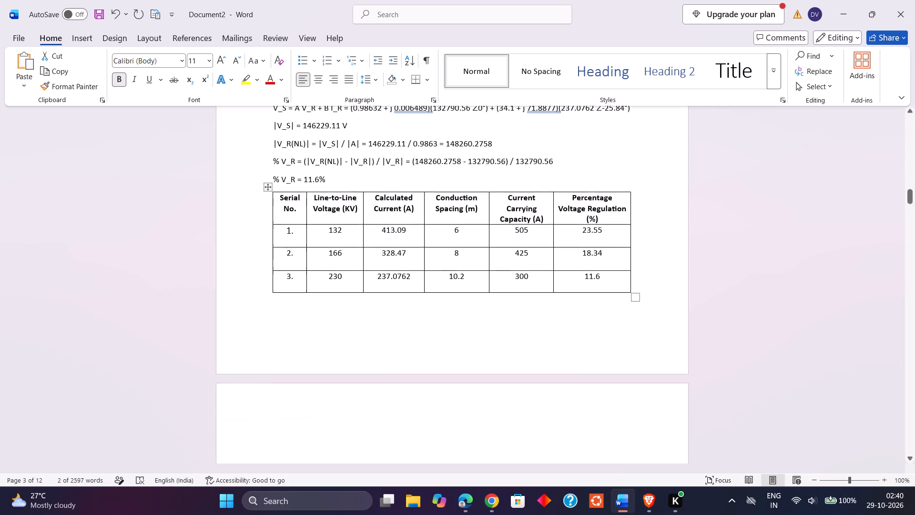
{"action": "scroll", "coordinate": [345, 236], "scroll_direction": "down", "scroll_amount": 13}
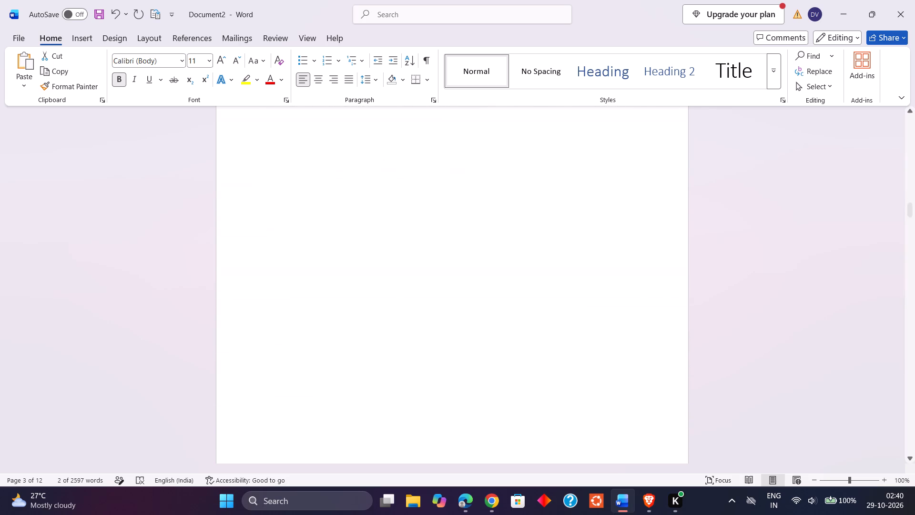
{"action": "scroll", "coordinate": [330, 223], "scroll_direction": "down", "scroll_amount": 13}
{"action": "scroll", "coordinate": [325, 215], "scroll_direction": "up", "scroll_amount": 4}
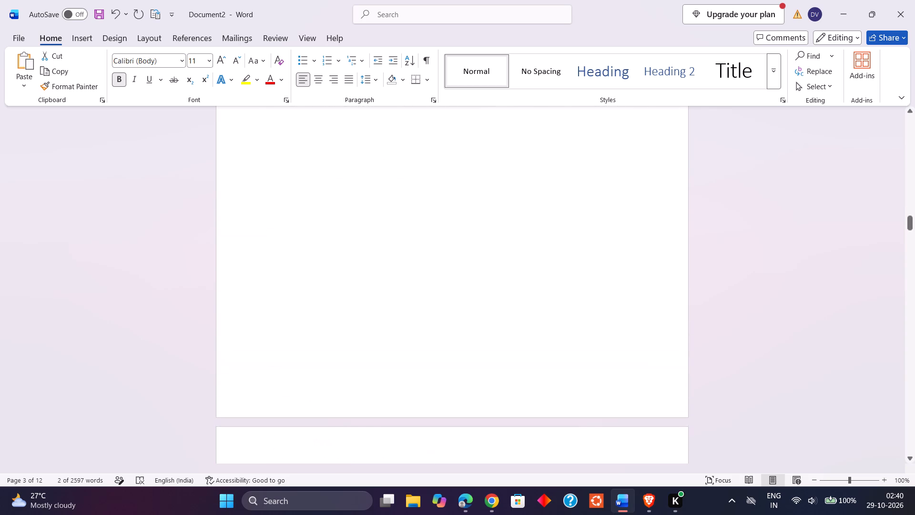
{"action": "scroll", "coordinate": [325, 214], "scroll_direction": "up", "scroll_amount": 17}
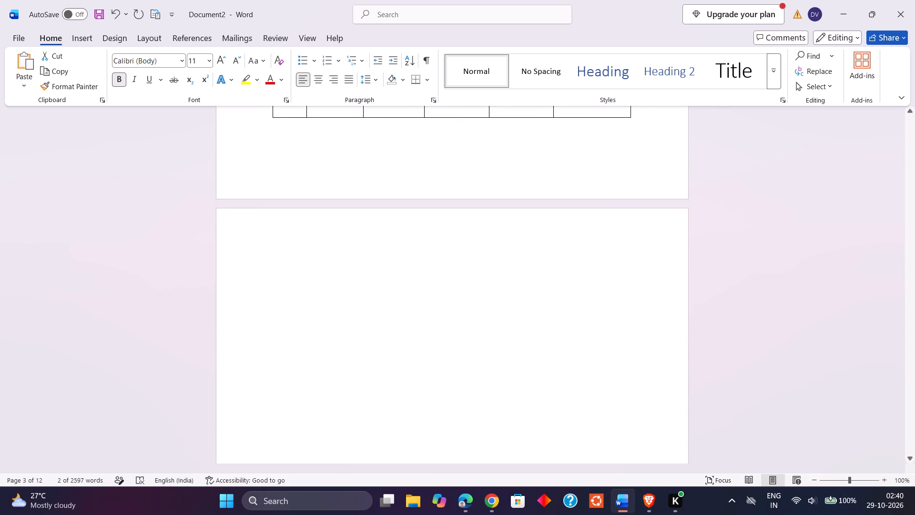
{"action": "scroll", "coordinate": [323, 182], "scroll_direction": "up", "scroll_amount": 6}
{"action": "scroll", "coordinate": [324, 182], "scroll_direction": "down", "scroll_amount": 4}
Place the cursor on the page after the results table and inspect that page for content.
{"action": "left_click", "coordinate": [362, 322]}
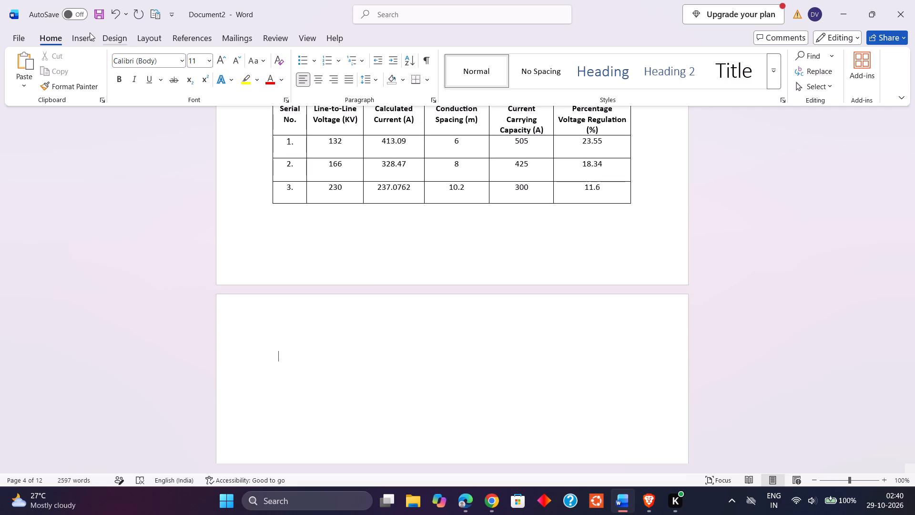
{"action": "left_click", "coordinate": [71, 41]}
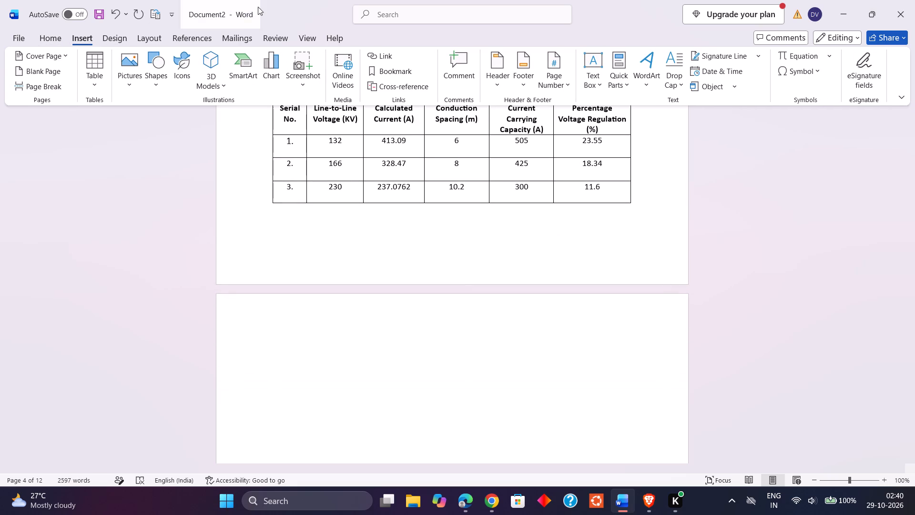
{"action": "scroll", "coordinate": [320, 257], "scroll_direction": "down", "scroll_amount": 17}
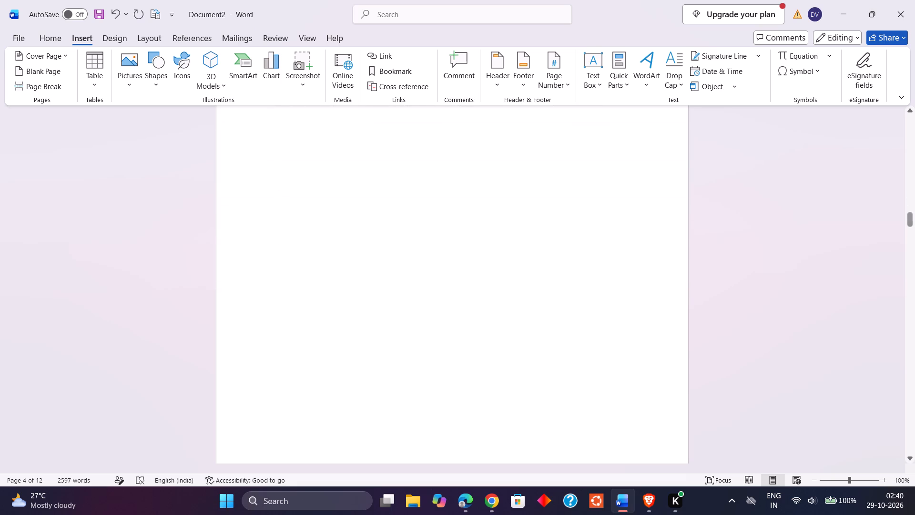
{"action": "scroll", "coordinate": [331, 250], "scroll_direction": "down", "scroll_amount": 5}
{"action": "left_click", "coordinate": [367, 246]}
{"action": "left_click_drag", "start_coordinate": [367, 246], "coordinate": [427, 271]}
{"action": "left_click", "coordinate": [470, 203]}
{"action": "scroll", "coordinate": [305, 214], "scroll_direction": "up", "scroll_amount": 10}
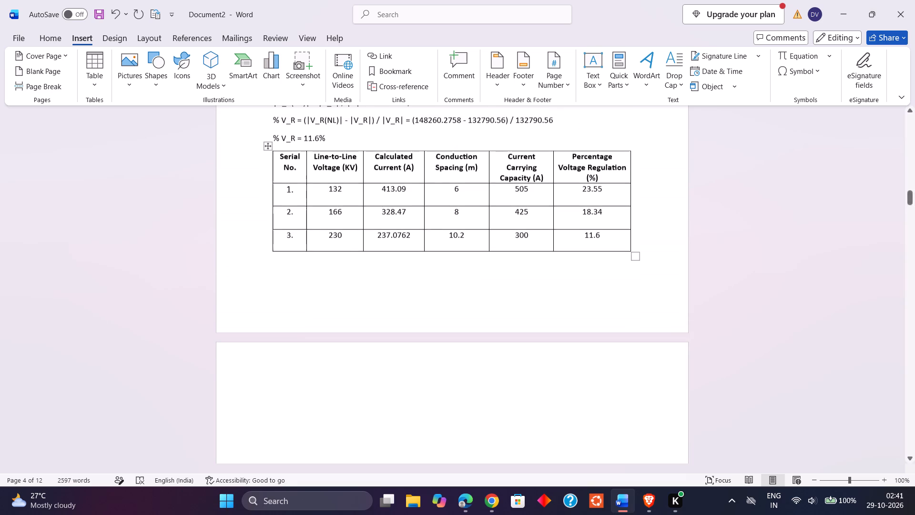
{"action": "scroll", "coordinate": [305, 211], "scroll_direction": "down", "scroll_amount": 1}
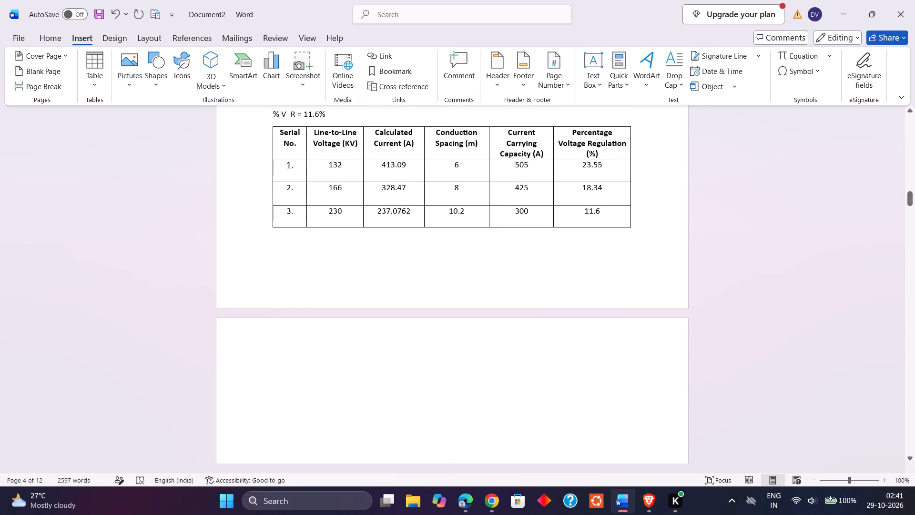
Search the web in Edge for "how to delete a page in ms word" and return to the Word document.
{"action": "left_click", "coordinate": [471, 495]}
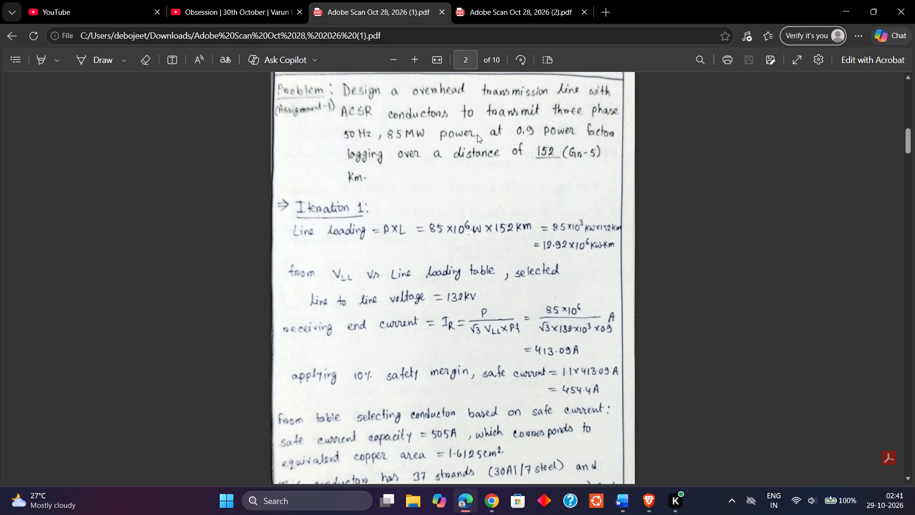
{"action": "left_click", "coordinate": [602, 21]}
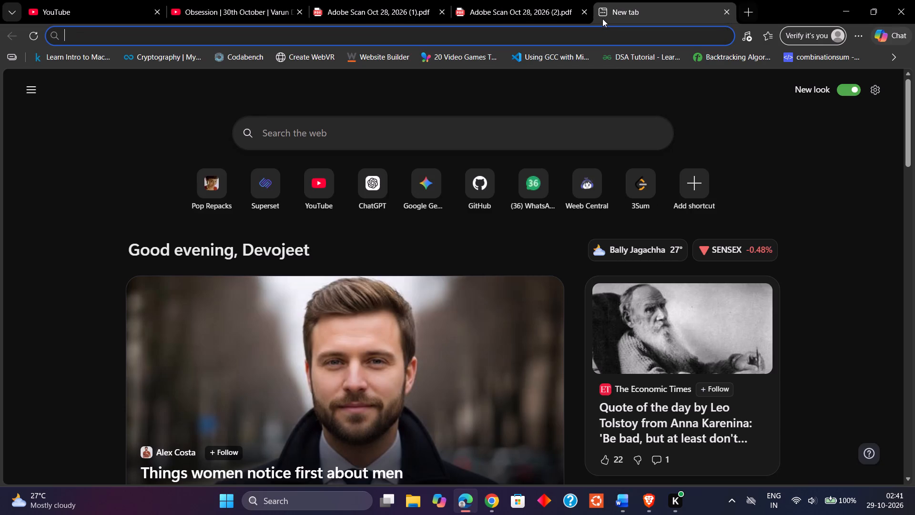
{"action": "type", "text": "how"}
{"action": "key", "text": "space"}
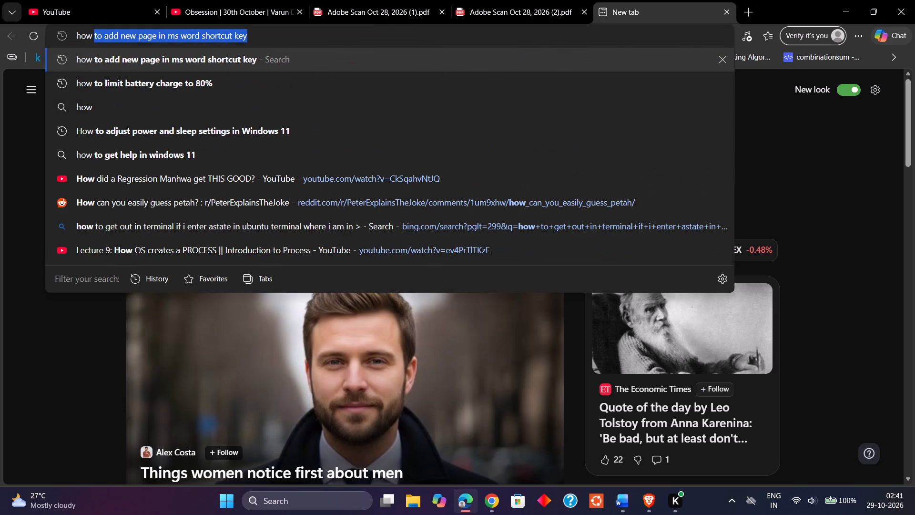
{"action": "type", "text": "to"}
{"action": "key", "text": "space"}
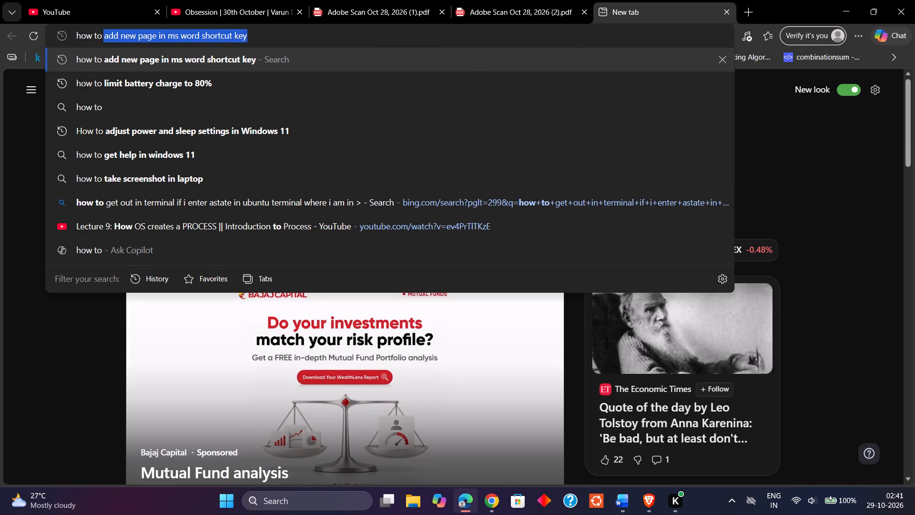
{"action": "type", "text": "delete"}
{"action": "key", "text": "space"}
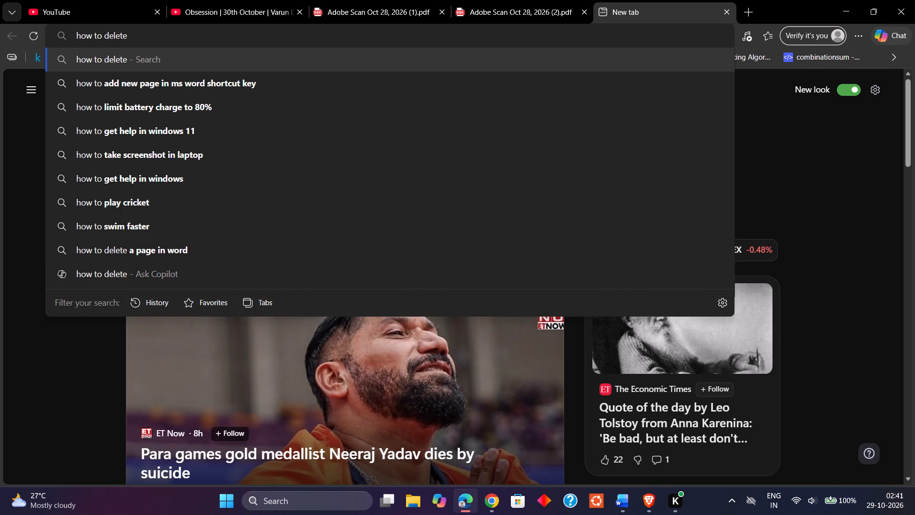
{"action": "key", "text": "space"}
{"action": "type", "text": "a"}
{"action": "key", "text": "space"}
{"action": "type", "text": "page"}
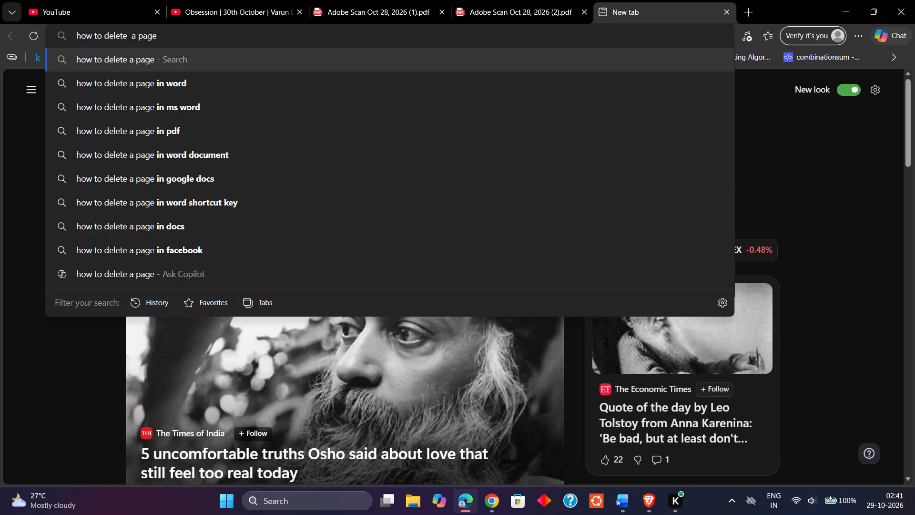
{"action": "key", "text": "Down"}
{"action": "key", "text": "Down"}
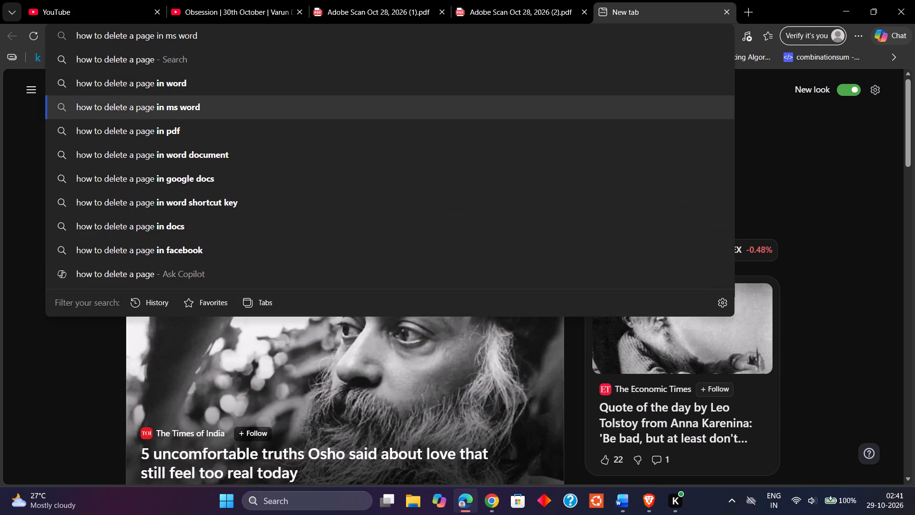
{"action": "key", "text": "Return"}
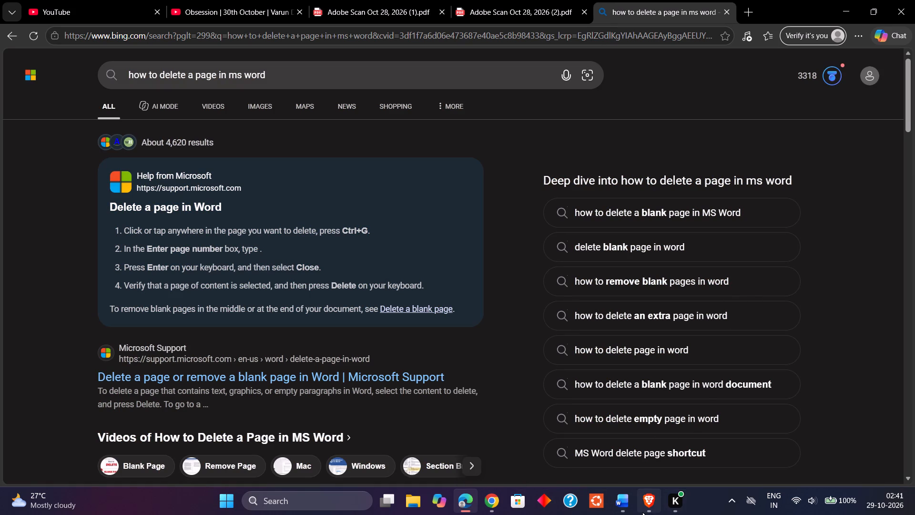
{"action": "left_click", "coordinate": [632, 505]}
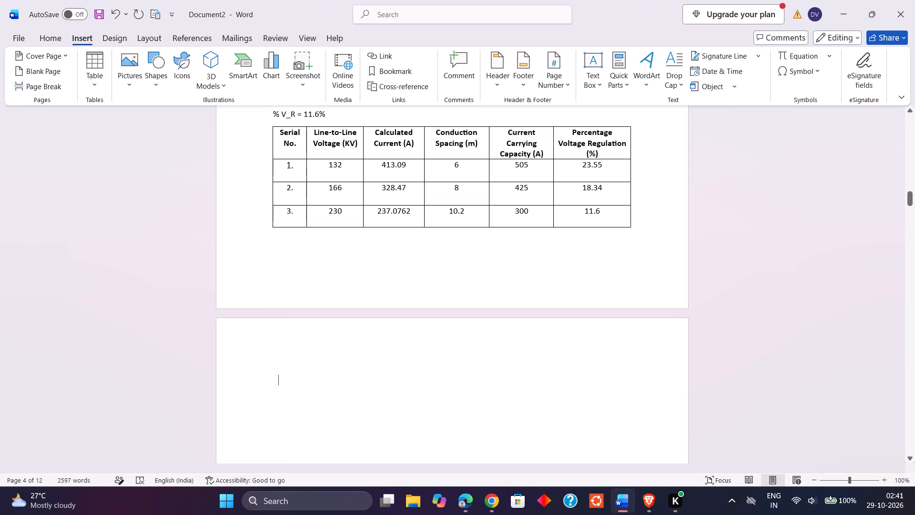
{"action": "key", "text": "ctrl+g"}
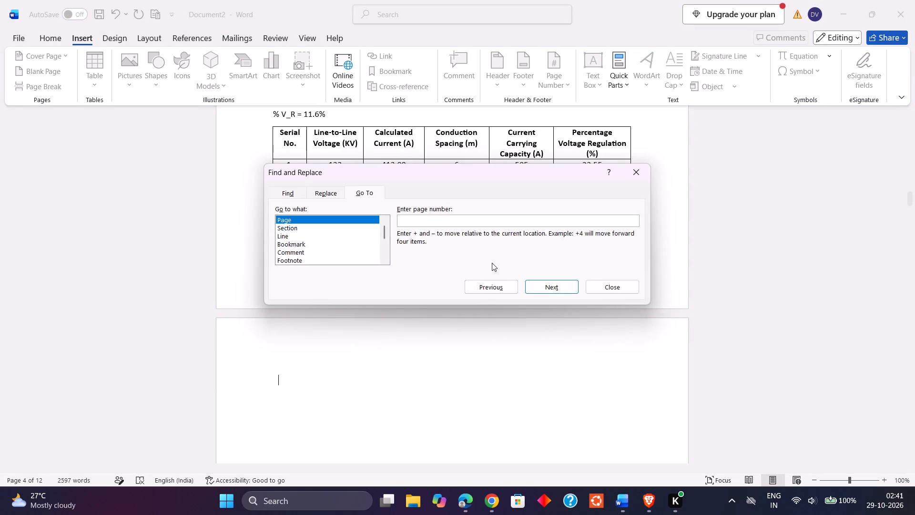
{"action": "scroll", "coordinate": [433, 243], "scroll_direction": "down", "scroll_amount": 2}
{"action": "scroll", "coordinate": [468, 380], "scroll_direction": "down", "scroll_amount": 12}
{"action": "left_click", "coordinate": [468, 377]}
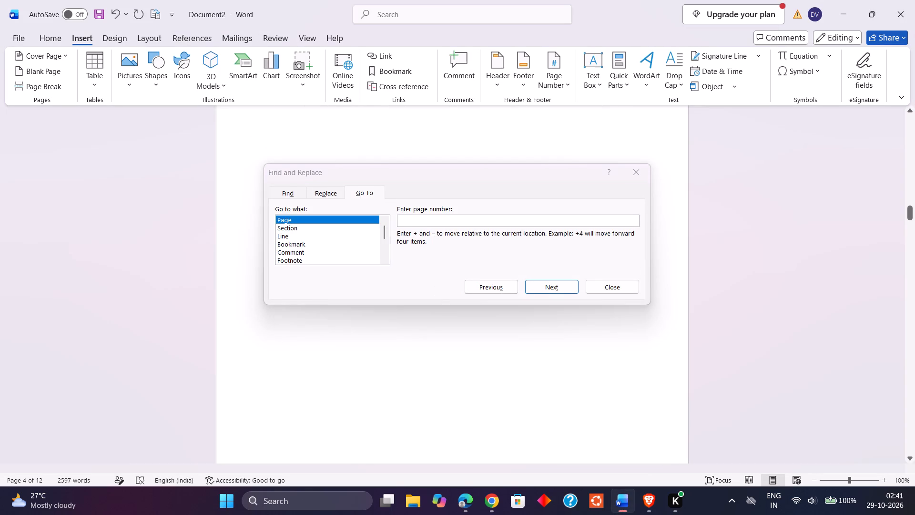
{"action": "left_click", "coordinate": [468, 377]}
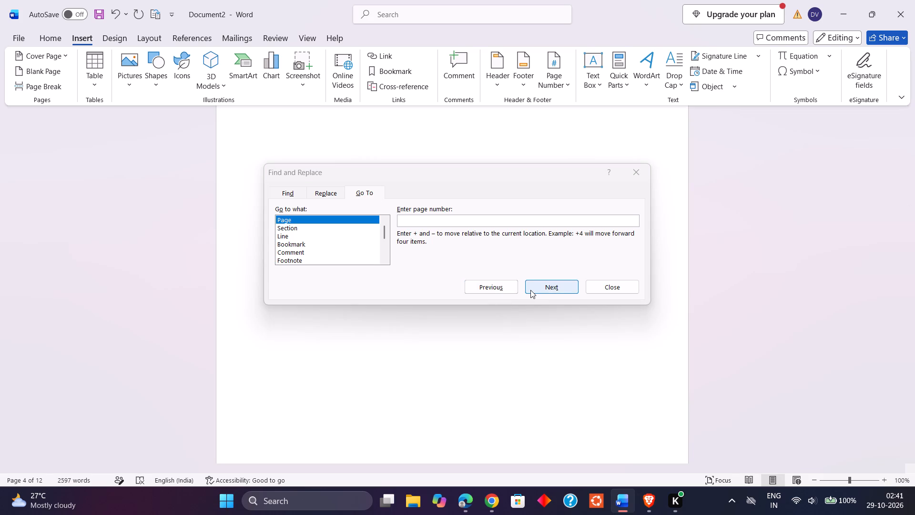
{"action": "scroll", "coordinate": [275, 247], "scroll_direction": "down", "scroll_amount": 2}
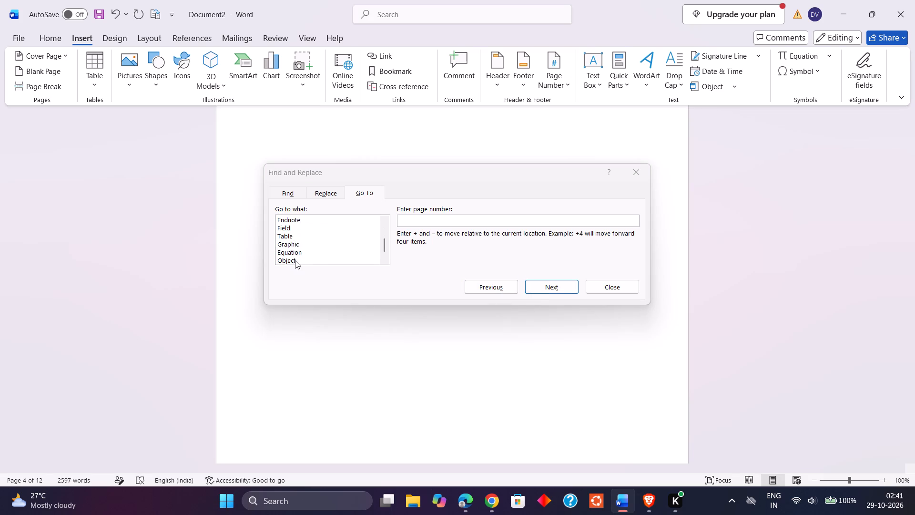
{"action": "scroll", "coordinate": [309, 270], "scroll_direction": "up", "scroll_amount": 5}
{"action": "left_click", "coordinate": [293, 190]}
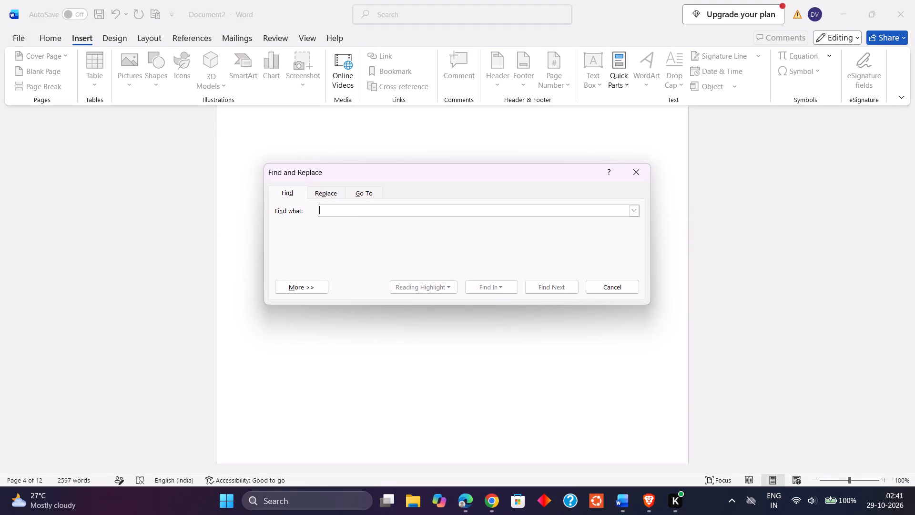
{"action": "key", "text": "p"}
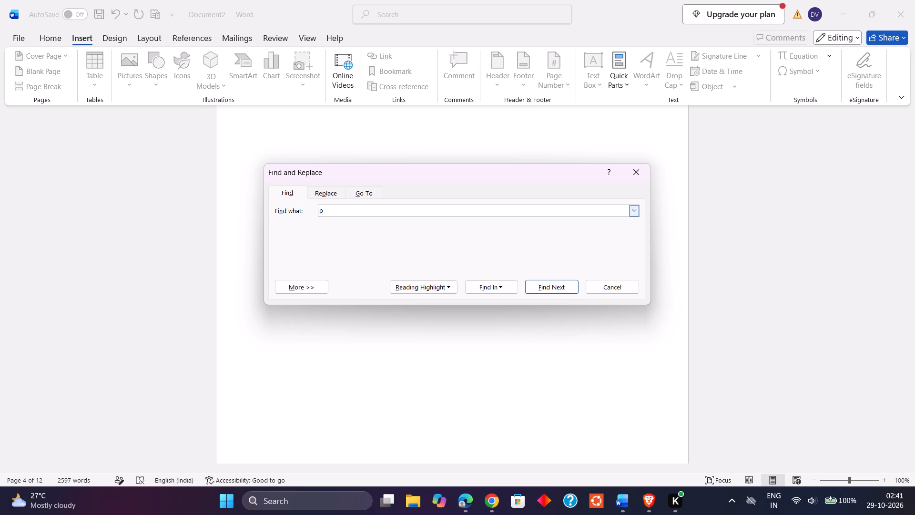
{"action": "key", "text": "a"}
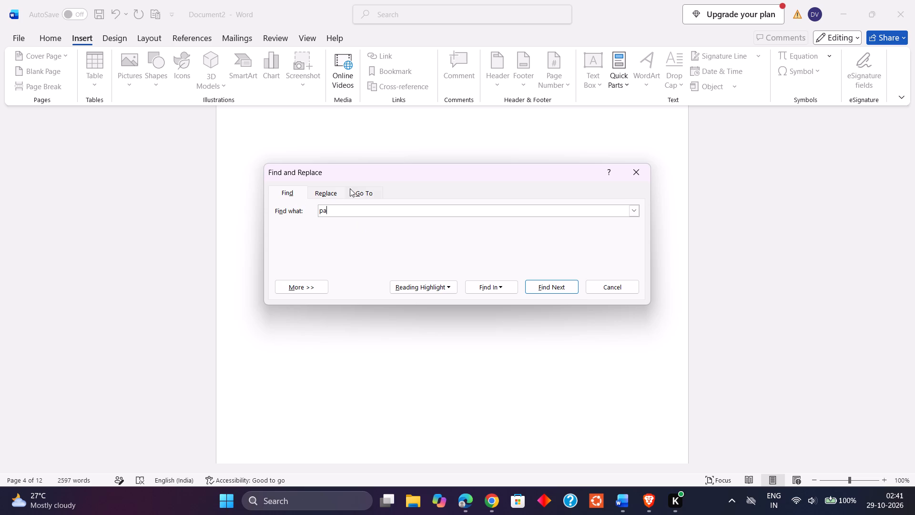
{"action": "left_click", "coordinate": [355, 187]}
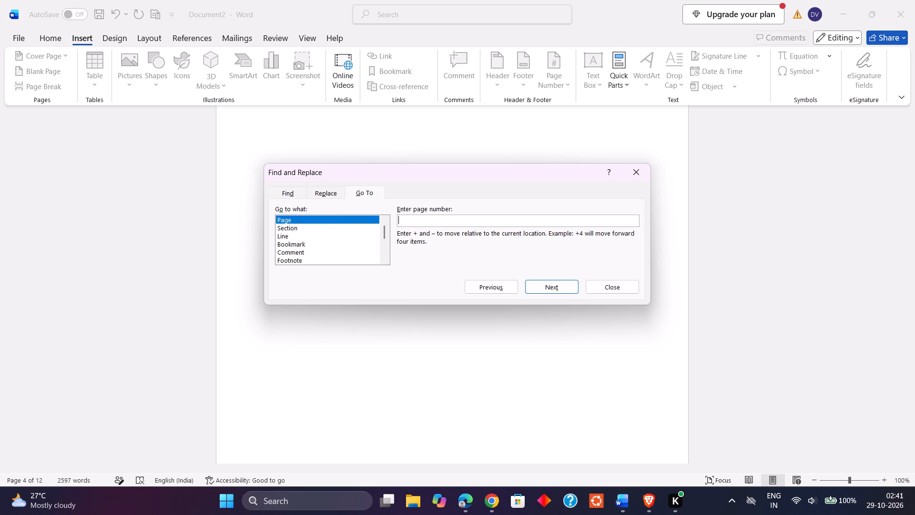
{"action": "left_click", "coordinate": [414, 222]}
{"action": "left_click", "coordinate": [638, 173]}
Inspect the blank page after the Iteration - 3 results table for any selectable content.
{"action": "scroll", "coordinate": [618, 228], "scroll_direction": "down", "scroll_amount": 8}
{"action": "left_click", "coordinate": [575, 334]}
{"action": "double_click", "coordinate": [575, 334]}
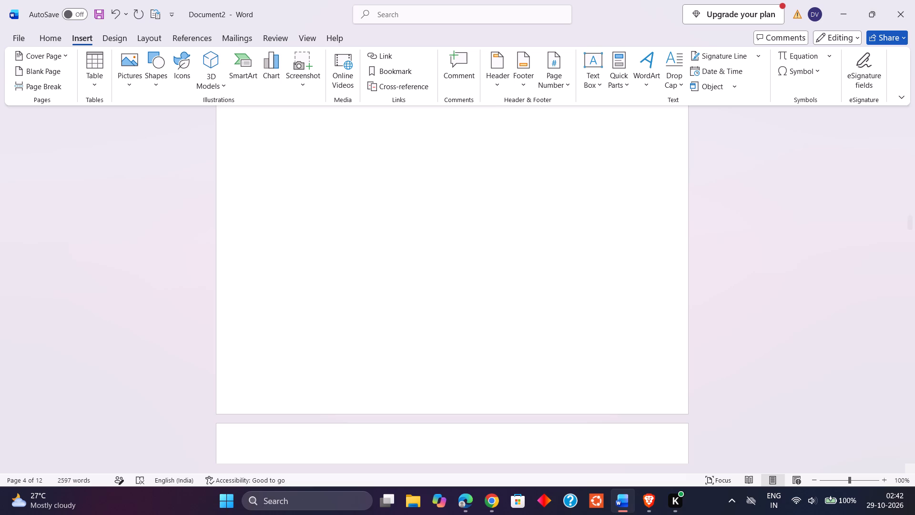
{"action": "scroll", "coordinate": [575, 334], "scroll_direction": "up", "scroll_amount": 8}
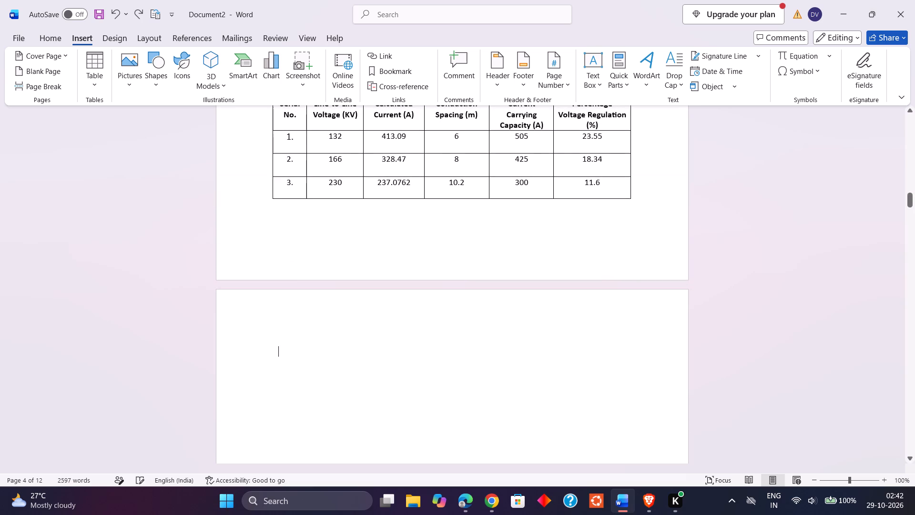
{"action": "left_click_drag", "start_coordinate": [389, 340], "coordinate": [509, 391]}
{"action": "scroll", "coordinate": [493, 352], "scroll_direction": "down", "scroll_amount": 15}
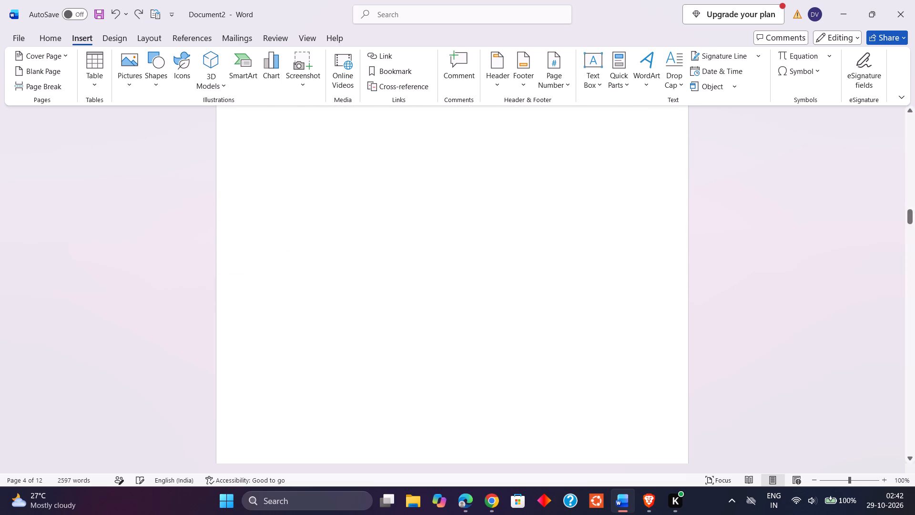
Apply the main Heading style to the "Assignment 2-" title, center it and remove its trailing hyphen.
{"action": "scroll", "coordinate": [488, 328], "scroll_direction": "down", "scroll_amount": 14}
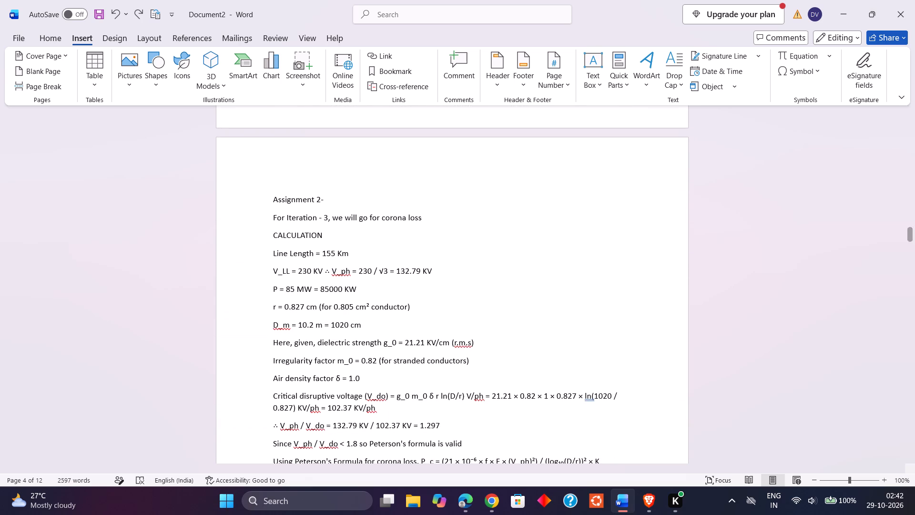
{"action": "left_click_drag", "start_coordinate": [268, 198], "coordinate": [327, 193]}
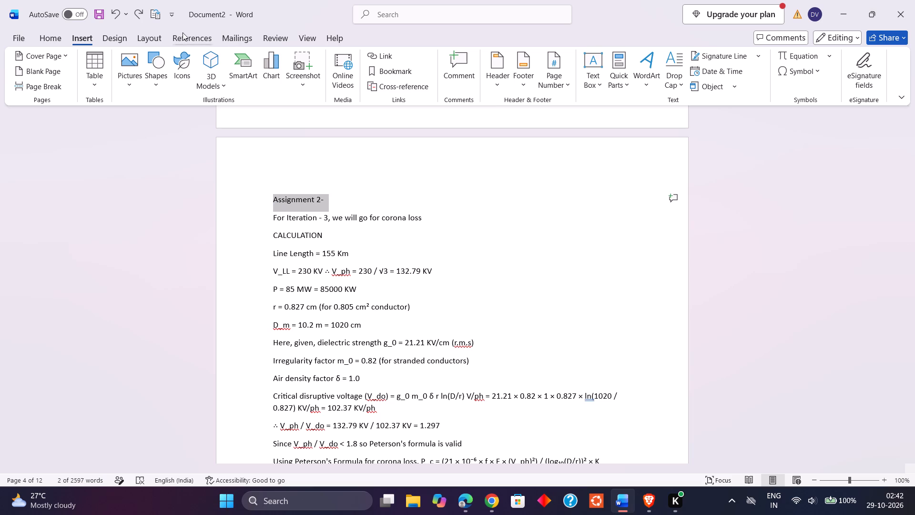
{"action": "left_click", "coordinate": [55, 34]}
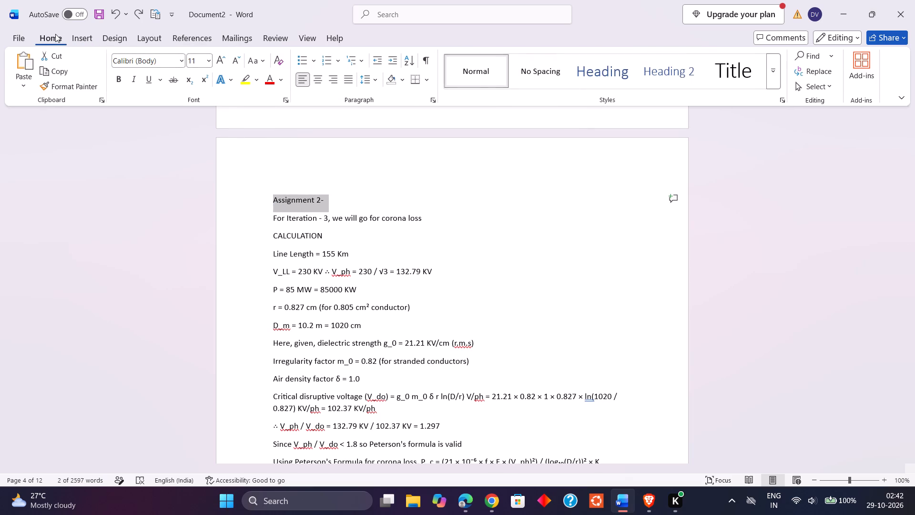
{"action": "left_click", "coordinate": [318, 78]}
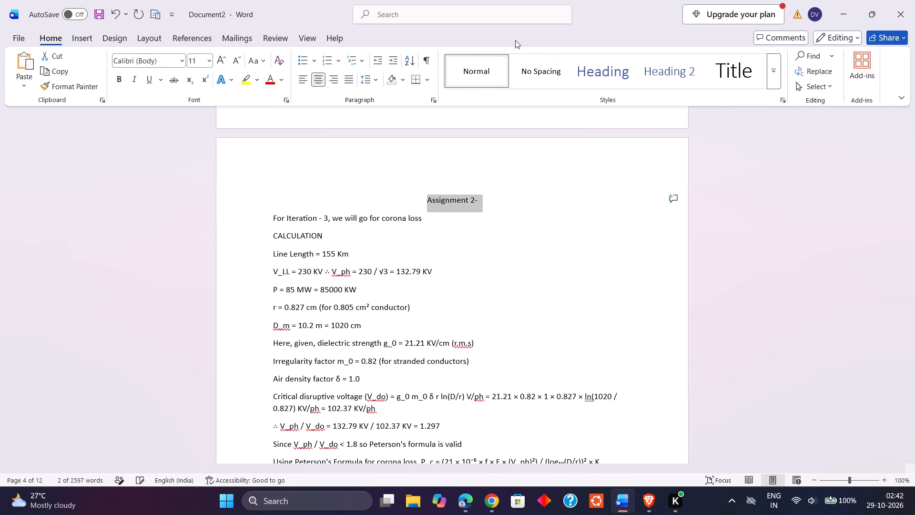
{"action": "left_click", "coordinate": [609, 66]}
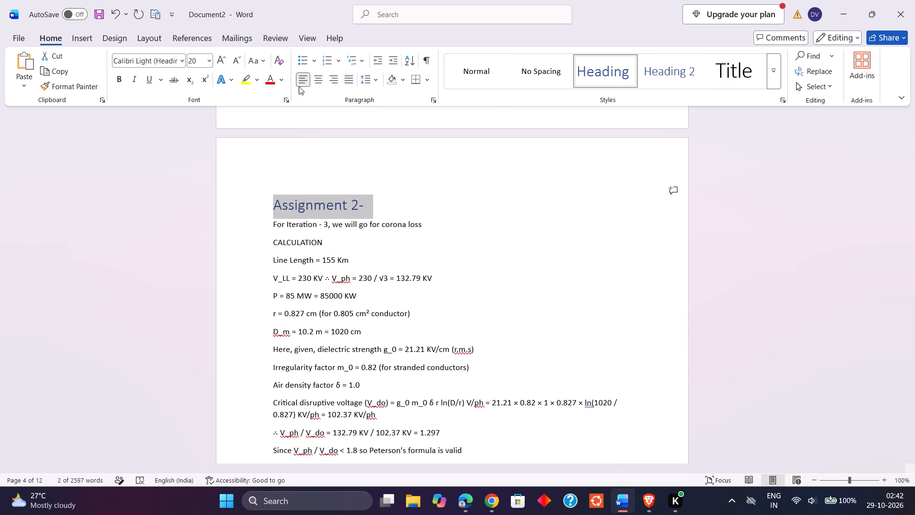
{"action": "left_click", "coordinate": [321, 81]}
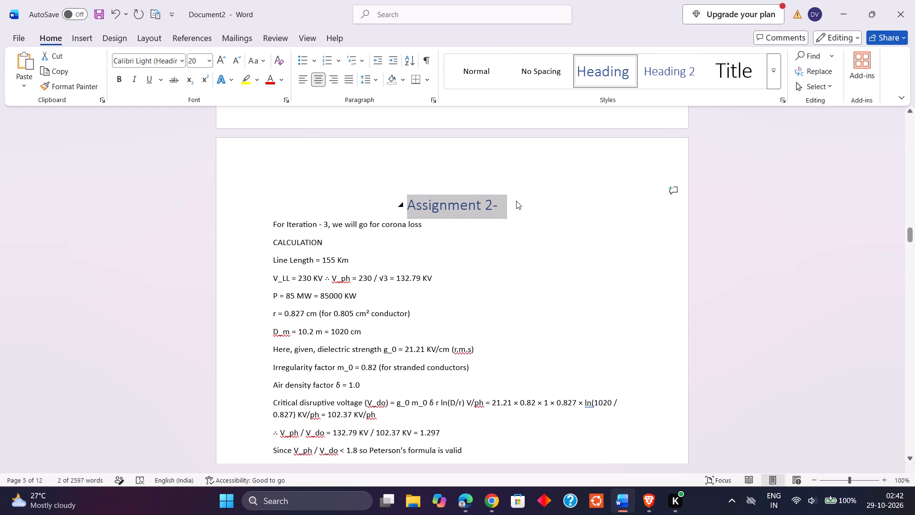
{"action": "left_click", "coordinate": [506, 203]}
{"action": "key", "text": "BackSpace"}
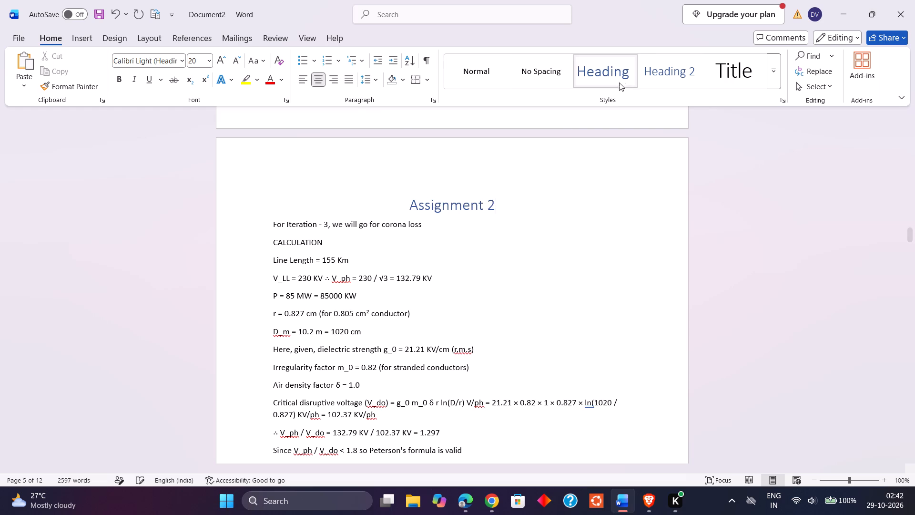
Add an empty, centered line in Heading 2 style below the Assignment 2 title.
{"action": "key", "text": "Return"}
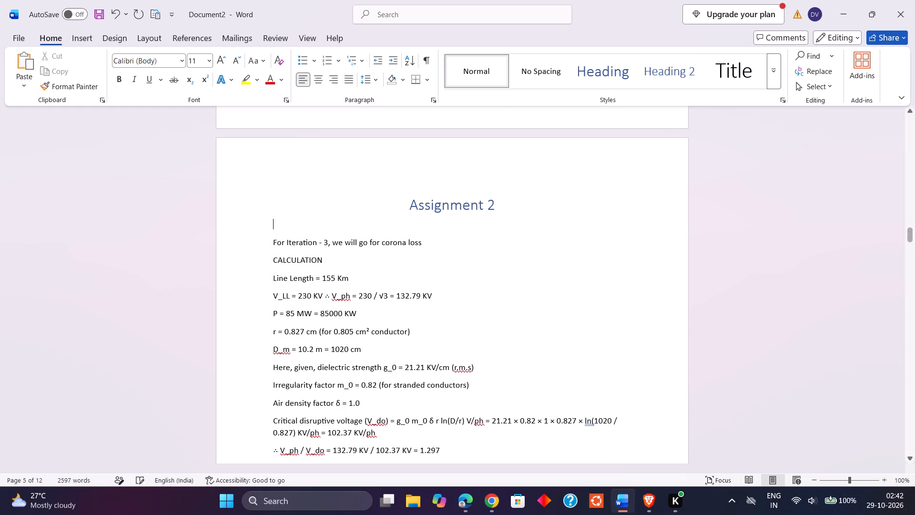
{"action": "left_click", "coordinate": [651, 85]}
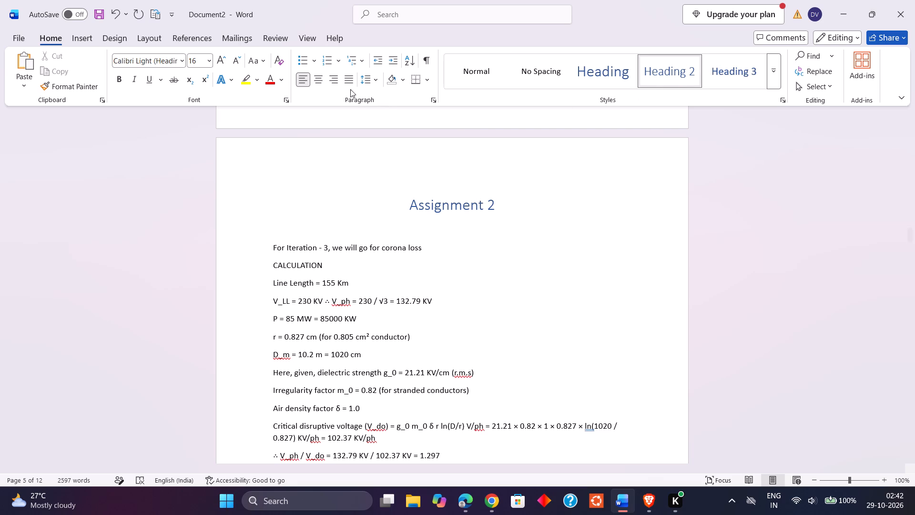
{"action": "left_click", "coordinate": [322, 81]}
Examine the Assignment 2 content from the corona loss calculation through to the Final Summary table.
{"action": "scroll", "coordinate": [427, 239], "scroll_direction": "down", "scroll_amount": 9}
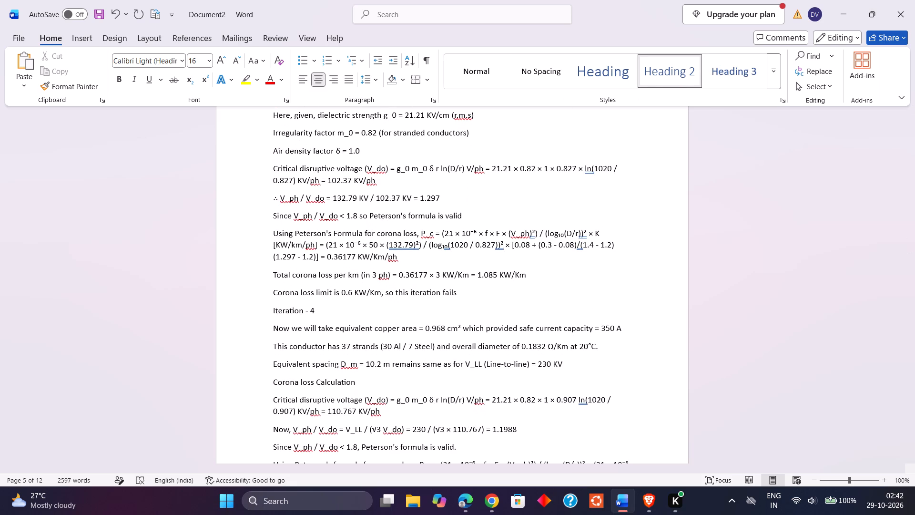
{"action": "scroll", "coordinate": [444, 278], "scroll_direction": "down", "scroll_amount": 10}
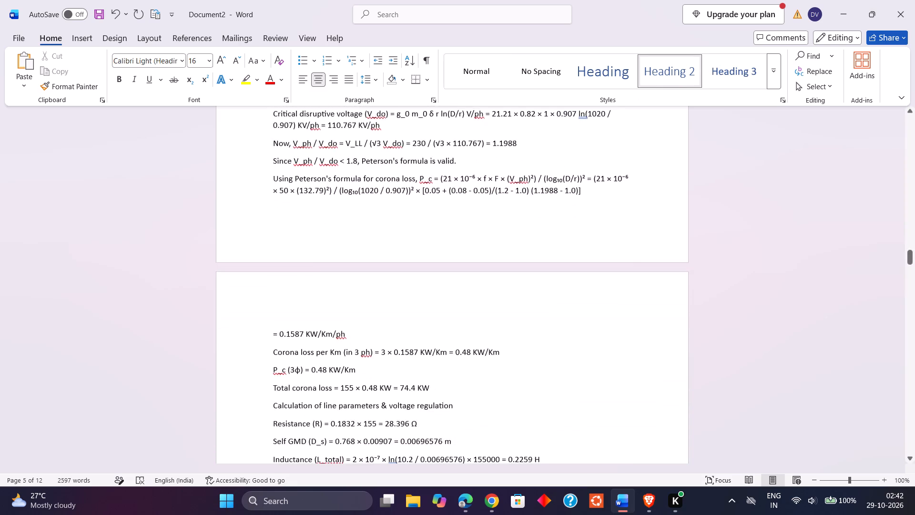
{"action": "scroll", "coordinate": [444, 278], "scroll_direction": "down", "scroll_amount": 7}
{"action": "scroll", "coordinate": [445, 273], "scroll_direction": "down", "scroll_amount": 19}
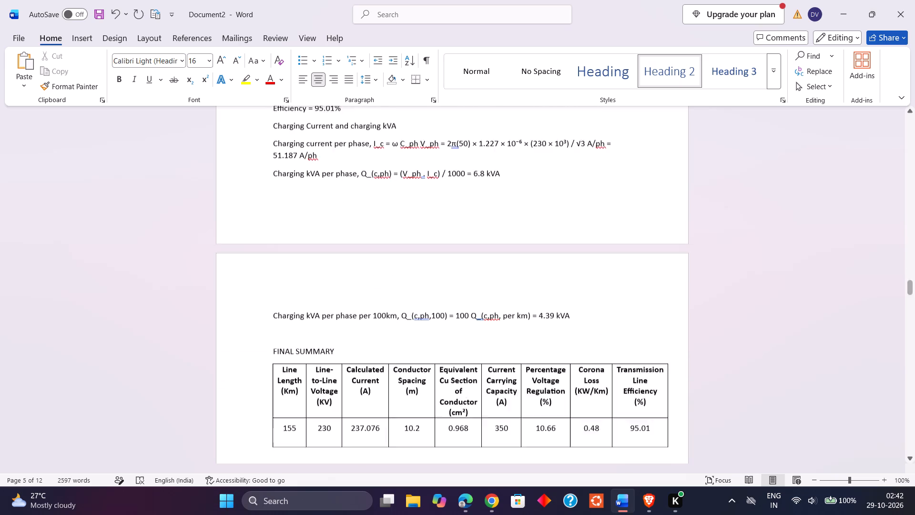
Examine the pages from the Final Summary table to the start of Assignment 3 and back to the Assignment 2 title.
{"action": "scroll", "coordinate": [444, 262], "scroll_direction": "down", "scroll_amount": 4}
{"action": "scroll", "coordinate": [444, 262], "scroll_direction": "down", "scroll_amount": 17}
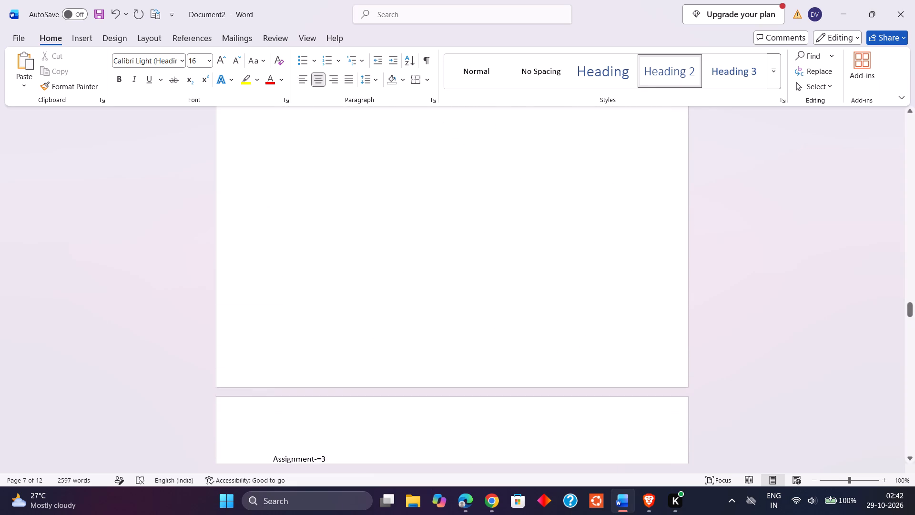
{"action": "scroll", "coordinate": [444, 262], "scroll_direction": "down", "scroll_amount": 7}
{"action": "scroll", "coordinate": [444, 262], "scroll_direction": "up", "scroll_amount": 11}
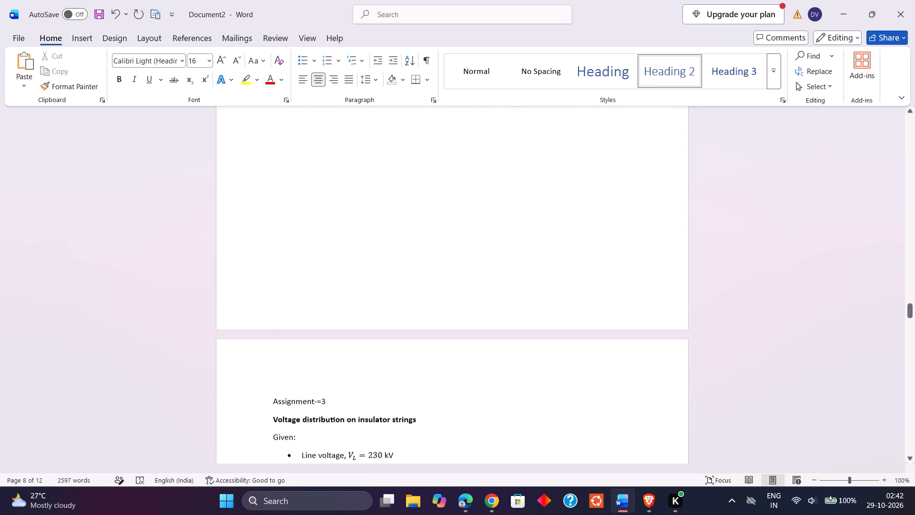
{"action": "scroll", "coordinate": [444, 262], "scroll_direction": "up", "scroll_amount": 16}
{"action": "scroll", "coordinate": [444, 262], "scroll_direction": "up", "scroll_amount": 12}
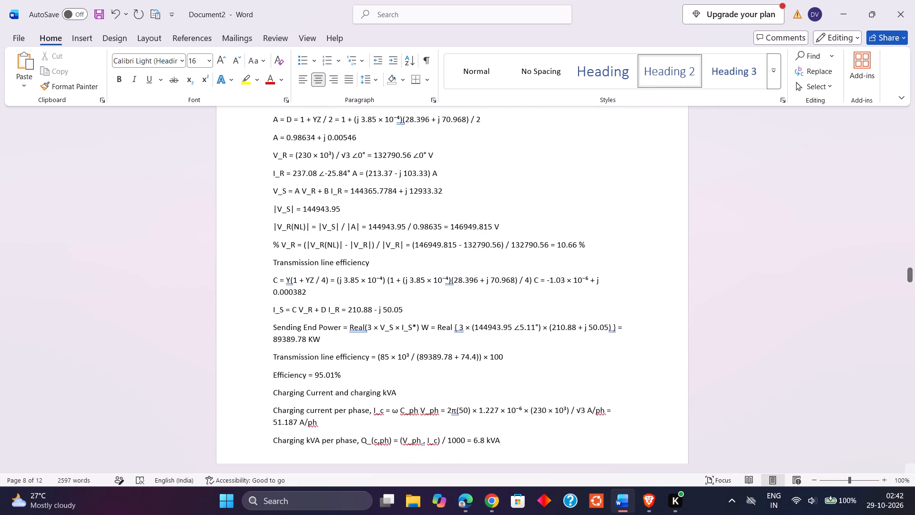
{"action": "scroll", "coordinate": [445, 254], "scroll_direction": "up", "scroll_amount": 11}
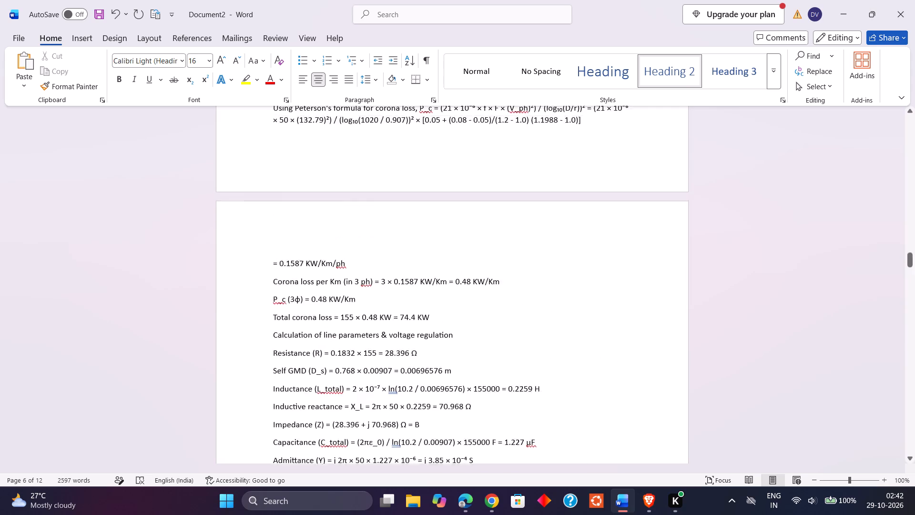
{"action": "scroll", "coordinate": [447, 250], "scroll_direction": "up", "scroll_amount": 20}
{"action": "scroll", "coordinate": [447, 250], "scroll_direction": "up", "scroll_amount": 3}
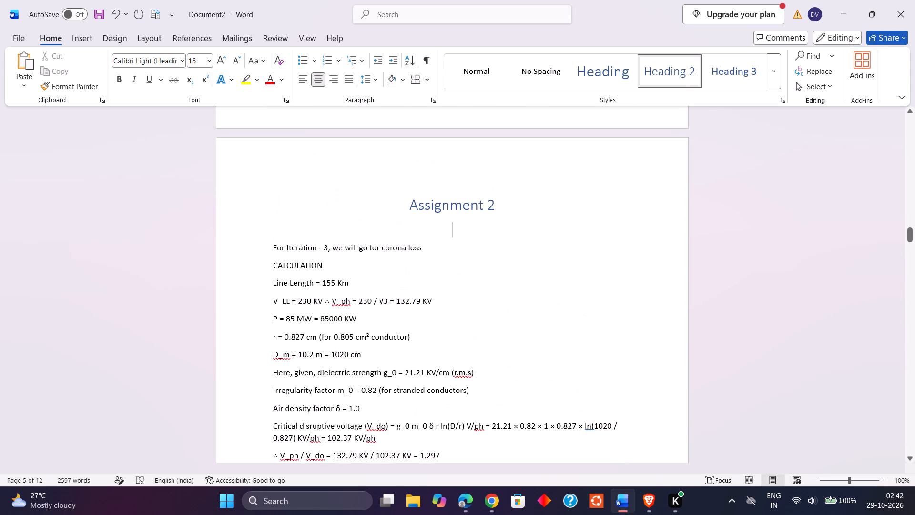
Enter "Corona Losses" as the centered Heading 2 subtitle below the Assignment 2 title.
{"action": "type", "text": "Coron"}
{"action": "type", "text": "a LO"}
{"action": "key", "text": "BackSpace"}
{"action": "type", "text": "osses"}
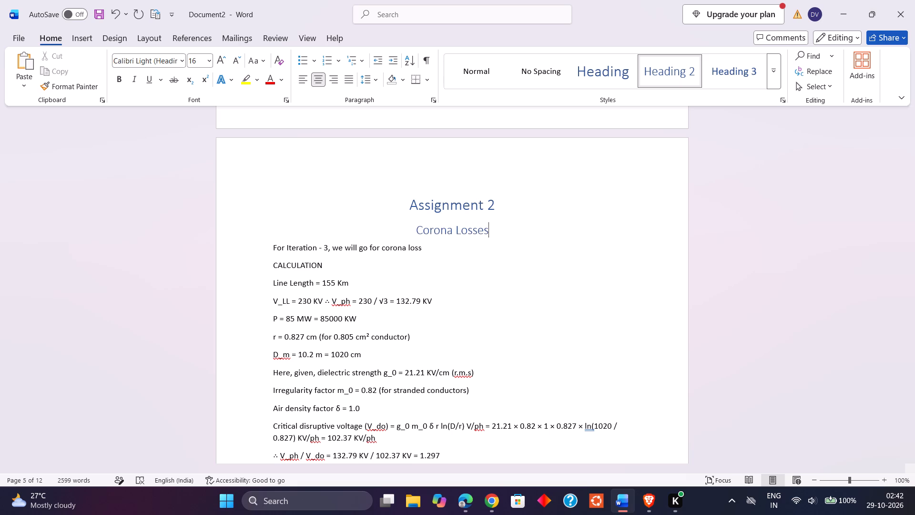
Switch to Brave, play MakeItToTheMorning by PARTYNEXTDOOR from the YouTube Music queue, and return to Word.
{"action": "left_click", "coordinate": [655, 503]}
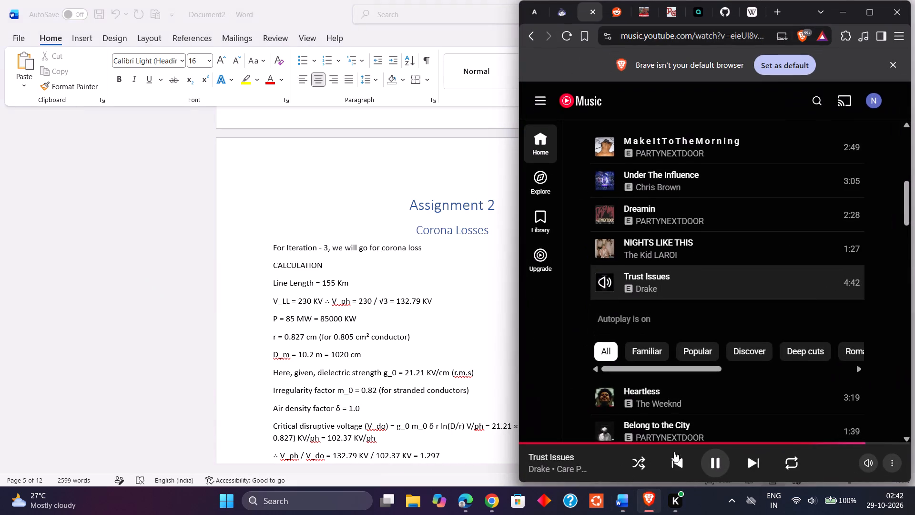
{"action": "scroll", "coordinate": [678, 427], "scroll_direction": "down", "scroll_amount": 2}
{"action": "scroll", "coordinate": [612, 357], "scroll_direction": "down", "scroll_amount": 1}
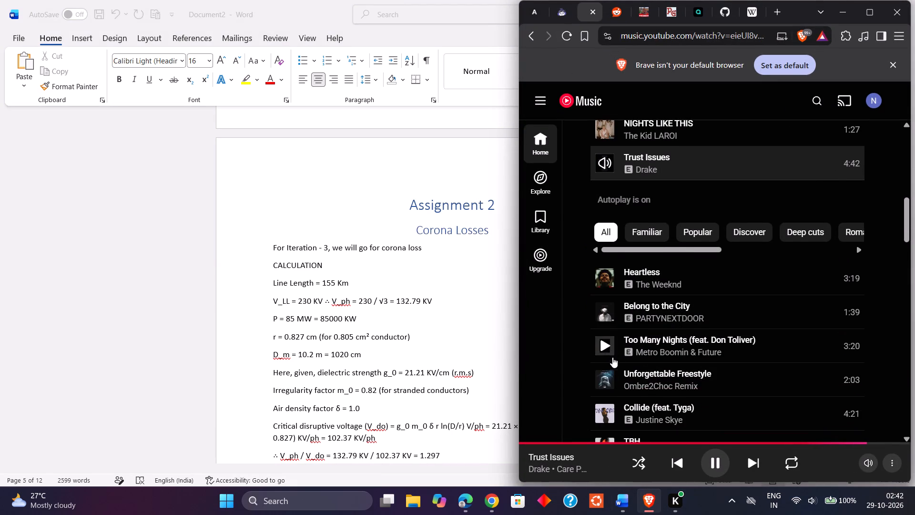
{"action": "scroll", "coordinate": [612, 364], "scroll_direction": "down", "scroll_amount": 2}
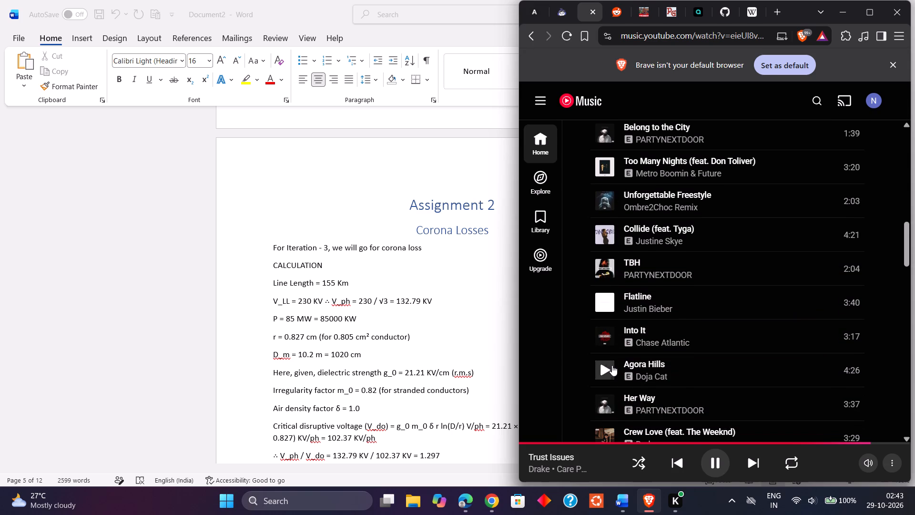
{"action": "scroll", "coordinate": [612, 365], "scroll_direction": "up", "scroll_amount": 3}
{"action": "scroll", "coordinate": [612, 365], "scroll_direction": "down", "scroll_amount": 8}
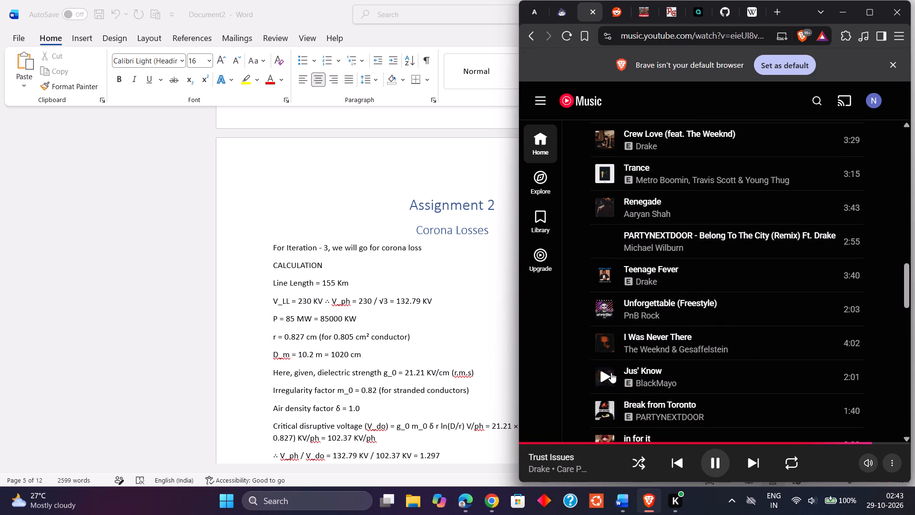
{"action": "scroll", "coordinate": [611, 372], "scroll_direction": "down", "scroll_amount": 3}
{"action": "scroll", "coordinate": [611, 372], "scroll_direction": "up", "scroll_amount": 12}
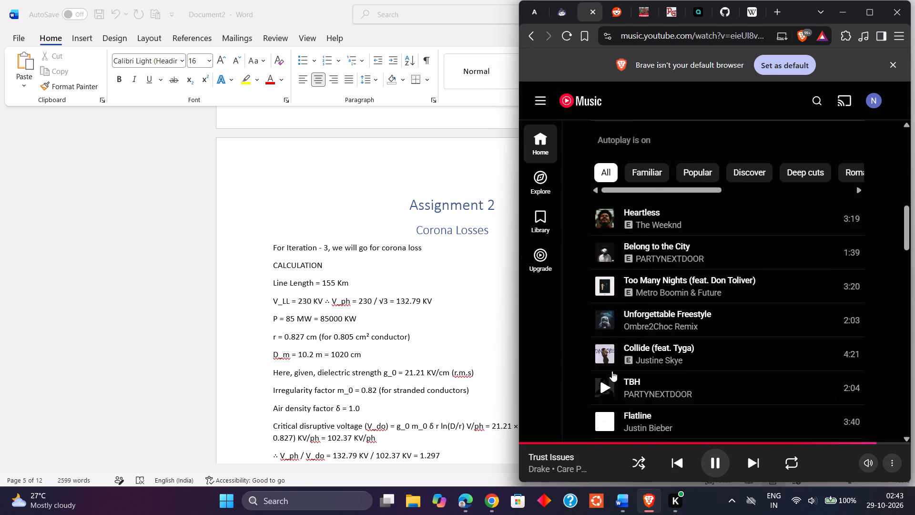
{"action": "scroll", "coordinate": [612, 371], "scroll_direction": "up", "scroll_amount": 4}
{"action": "left_click", "coordinate": [614, 334]}
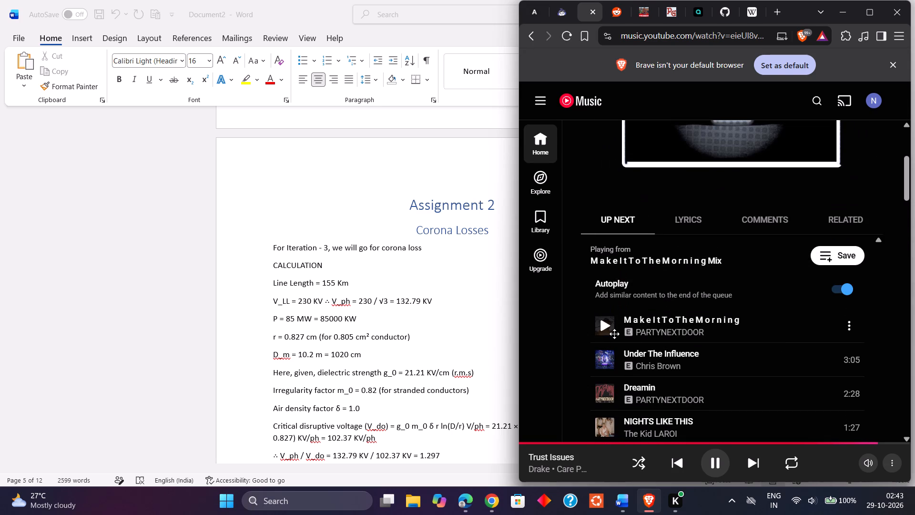
{"action": "left_click", "coordinate": [613, 331]}
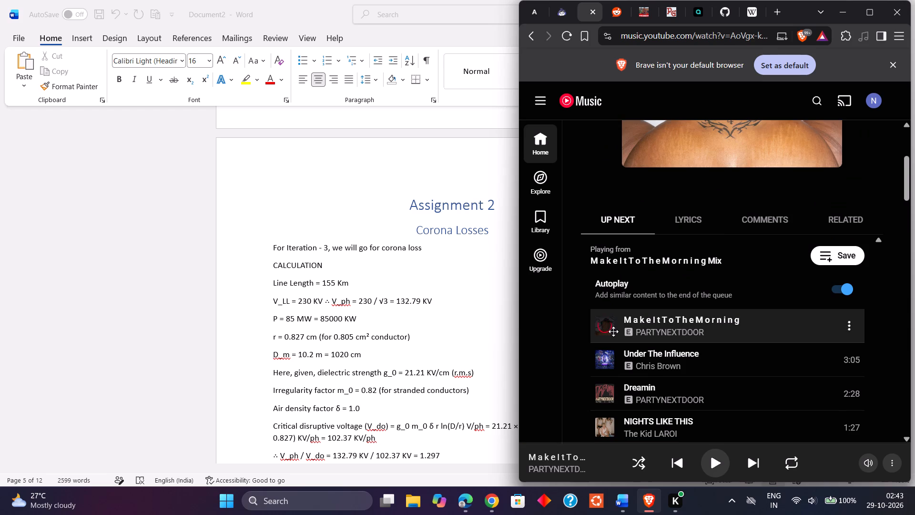
{"action": "scroll", "coordinate": [613, 331], "scroll_direction": "up", "scroll_amount": 4}
{"action": "left_click", "coordinate": [640, 505]}
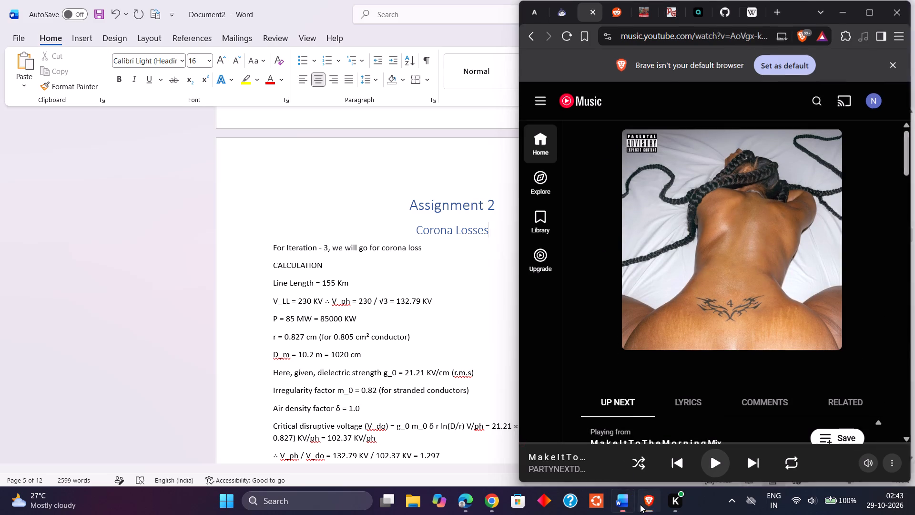
Compare the headings in Assignment 1 with those in Assignment 2, ending at the Assignment 2 title.
{"action": "scroll", "coordinate": [476, 309], "scroll_direction": "down", "scroll_amount": 2}
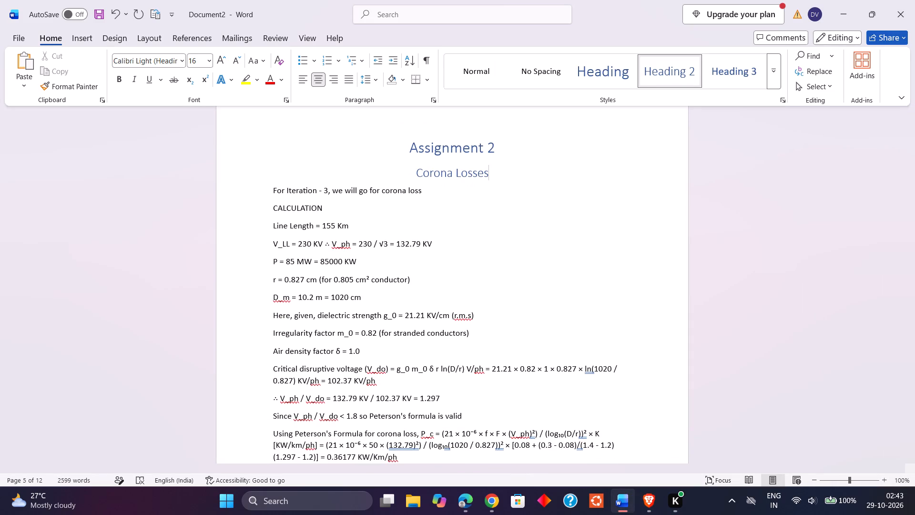
{"action": "scroll", "coordinate": [490, 192], "scroll_direction": "up", "scroll_amount": 2}
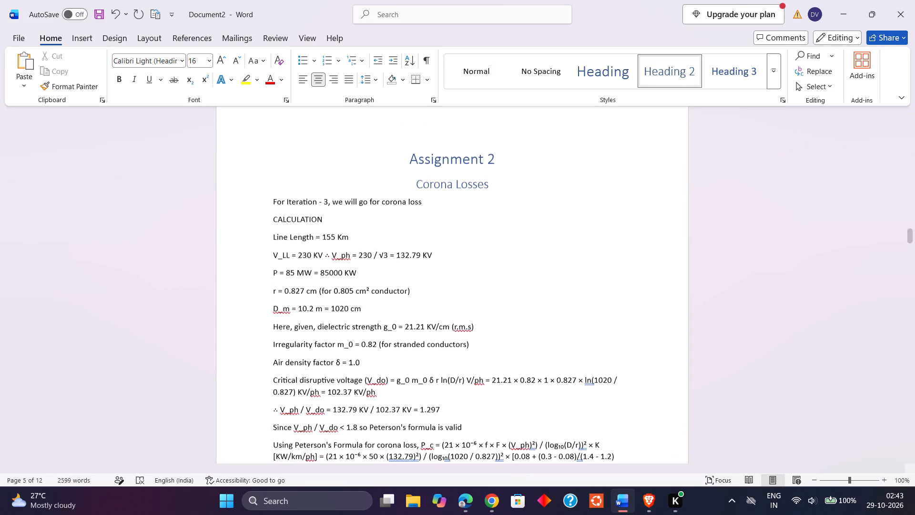
{"action": "scroll", "coordinate": [490, 192], "scroll_direction": "up", "scroll_amount": 3}
{"action": "left_click_drag", "start_coordinate": [907, 236], "coordinate": [905, 186]}
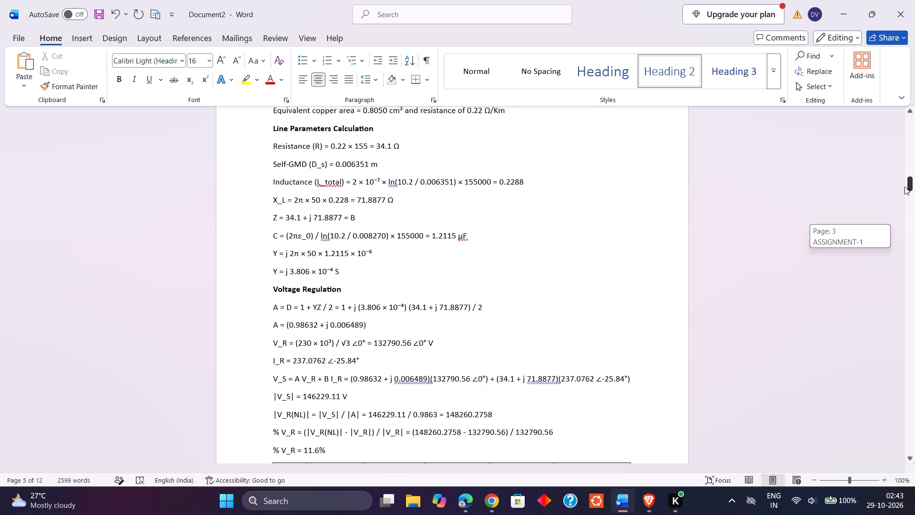
{"action": "left_click_drag", "start_coordinate": [905, 186], "coordinate": [881, 271]}
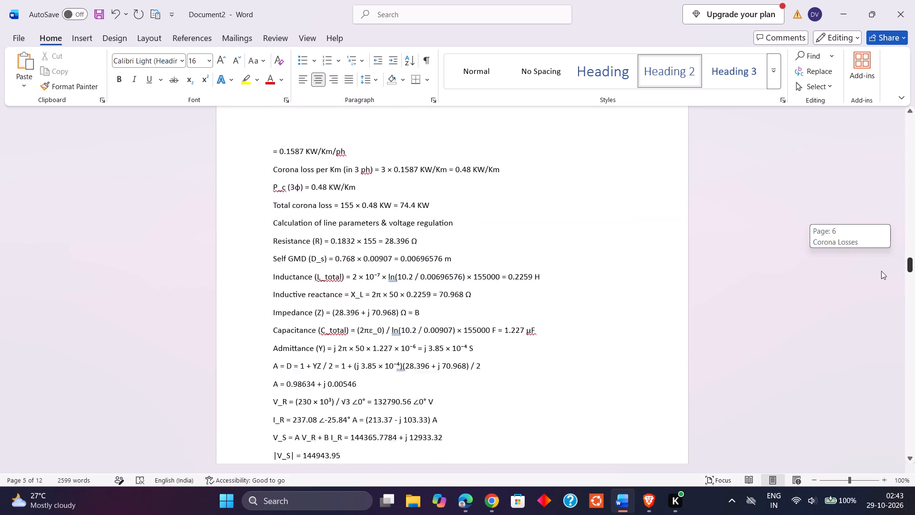
{"action": "left_click_drag", "start_coordinate": [881, 271], "coordinate": [854, 249]}
{"action": "scroll", "coordinate": [723, 255], "scroll_direction": "up", "scroll_amount": 5}
{"action": "scroll", "coordinate": [647, 233], "scroll_direction": "up", "scroll_amount": 2}
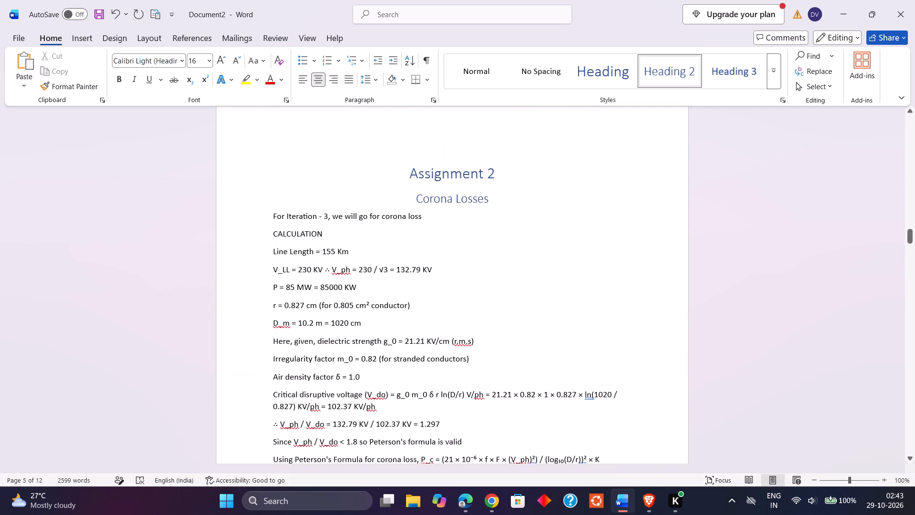
Convert the Assignment 2 title to uppercase and replace its space with a hyphen so it reads "ASSIGNMENT-2".
{"action": "left_click_drag", "start_coordinate": [409, 175], "coordinate": [457, 177]}
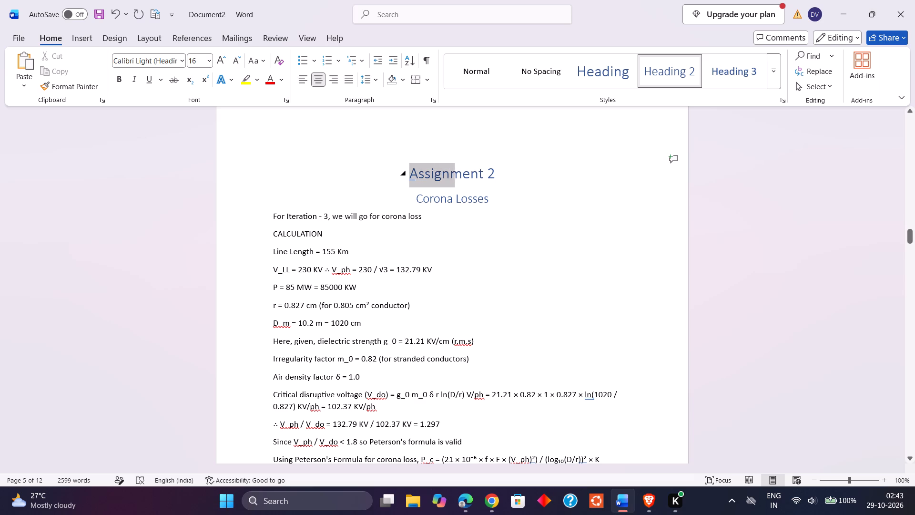
{"action": "left_click_drag", "start_coordinate": [457, 177], "coordinate": [497, 176]}
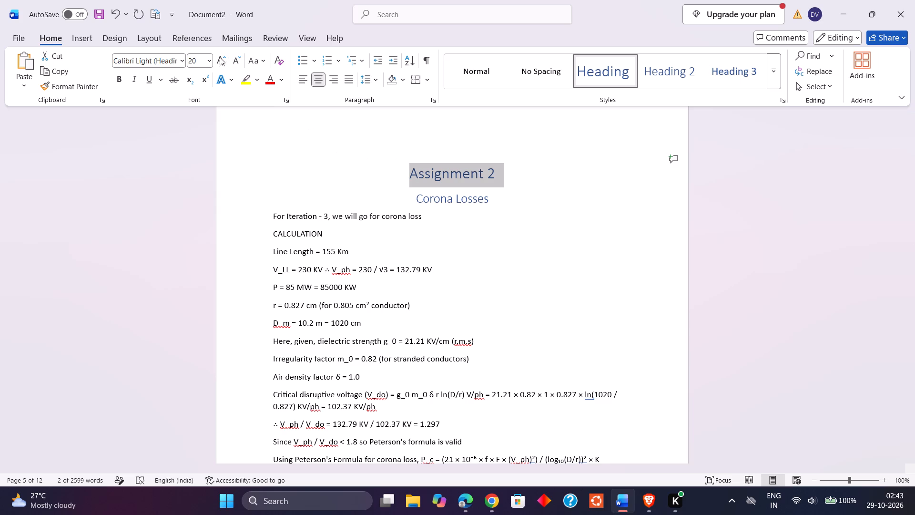
{"action": "left_click", "coordinate": [251, 62]}
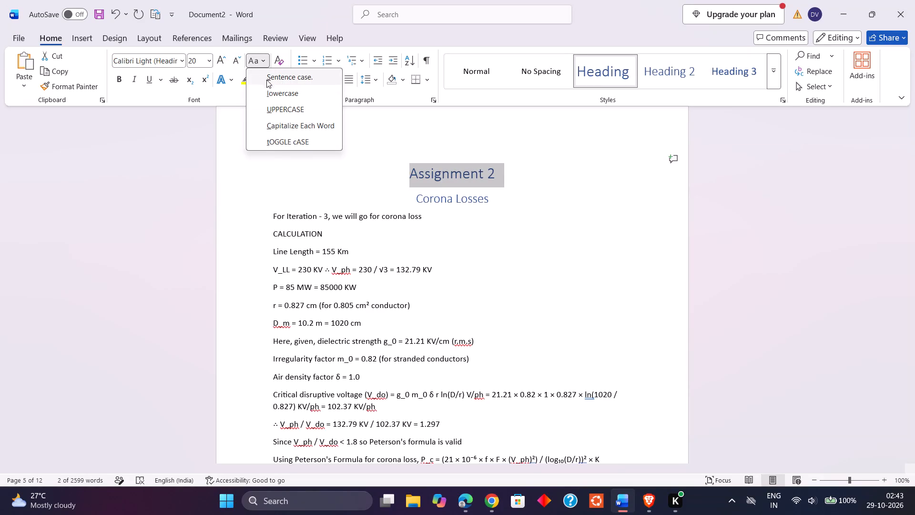
{"action": "left_click", "coordinate": [275, 103]}
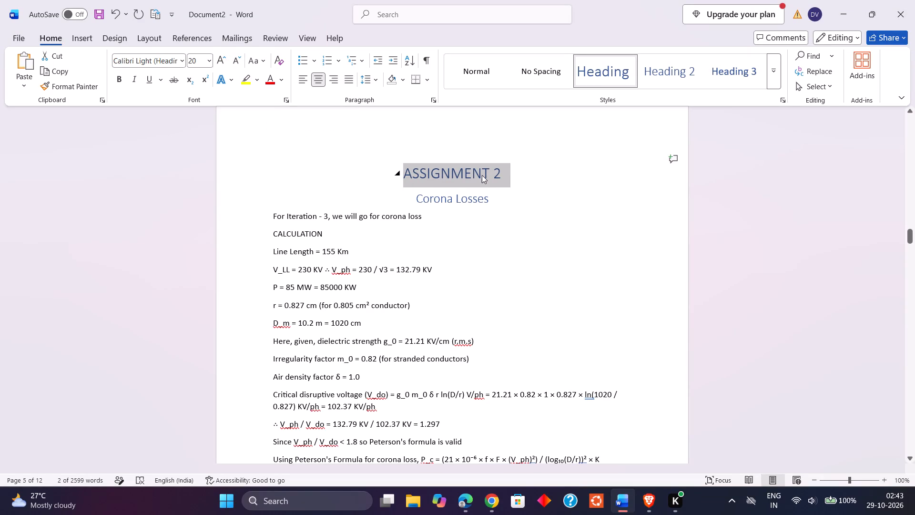
{"action": "left_click", "coordinate": [483, 175]}
{"action": "left_click", "coordinate": [488, 175]}
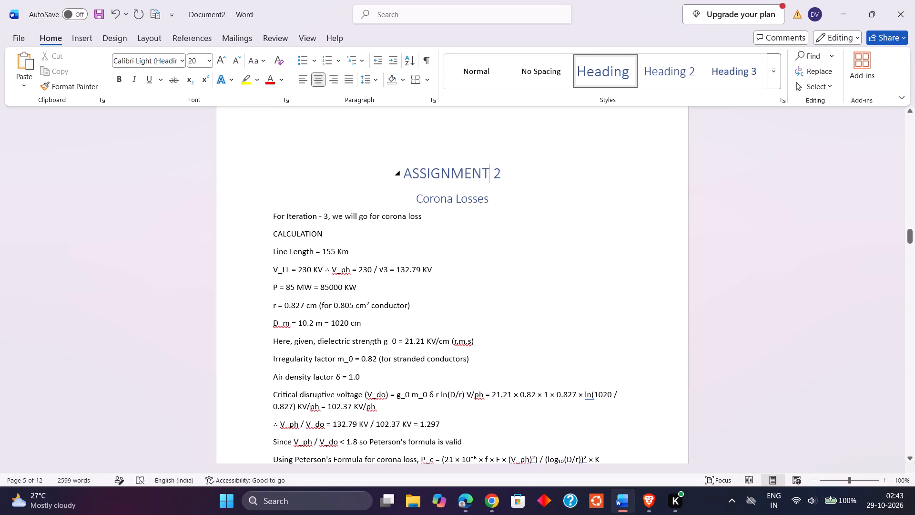
{"action": "key", "text": "minus"}
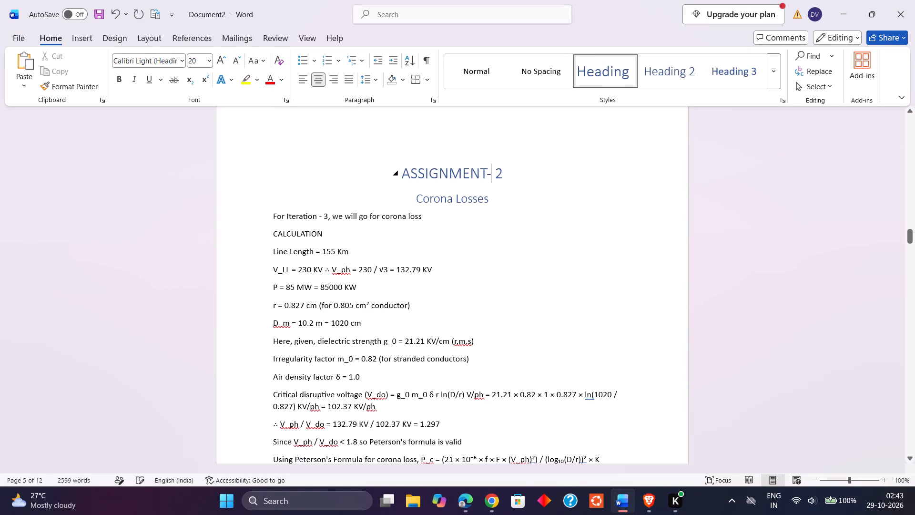
{"action": "key", "text": "Right"}
{"action": "key", "text": "BackSpace"}
Insert an empty Normal-style line between the "Corona Losses" subtitle and the Iteration - 3 sentence.
{"action": "scroll", "coordinate": [508, 181], "scroll_direction": "down", "scroll_amount": 1}
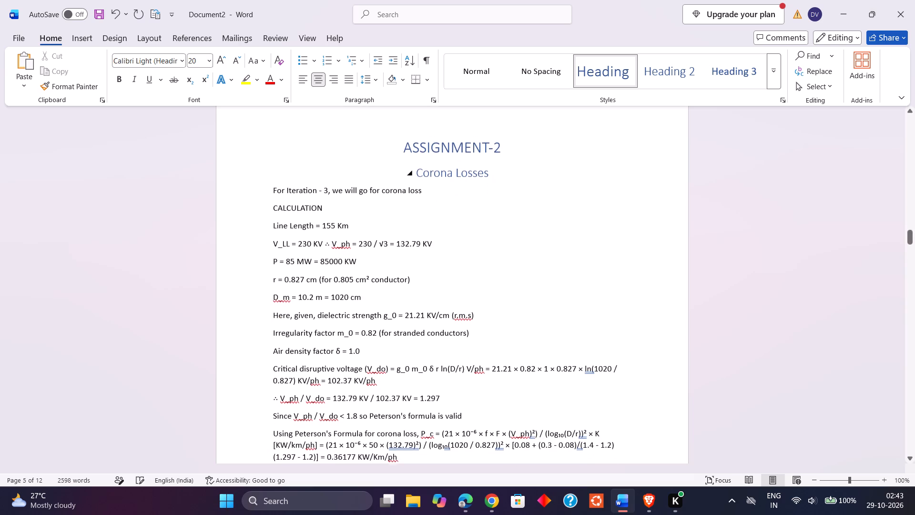
{"action": "scroll", "coordinate": [476, 223], "scroll_direction": "down", "scroll_amount": 1}
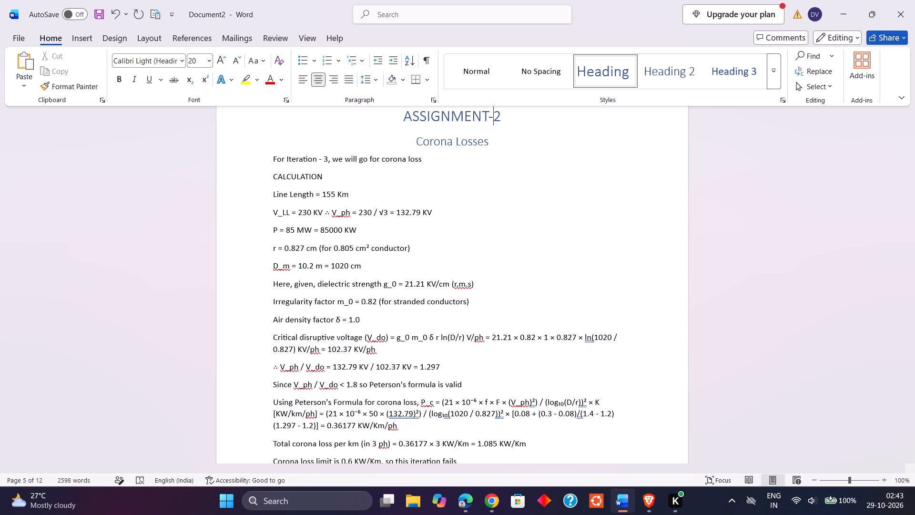
{"action": "left_click", "coordinate": [498, 136]}
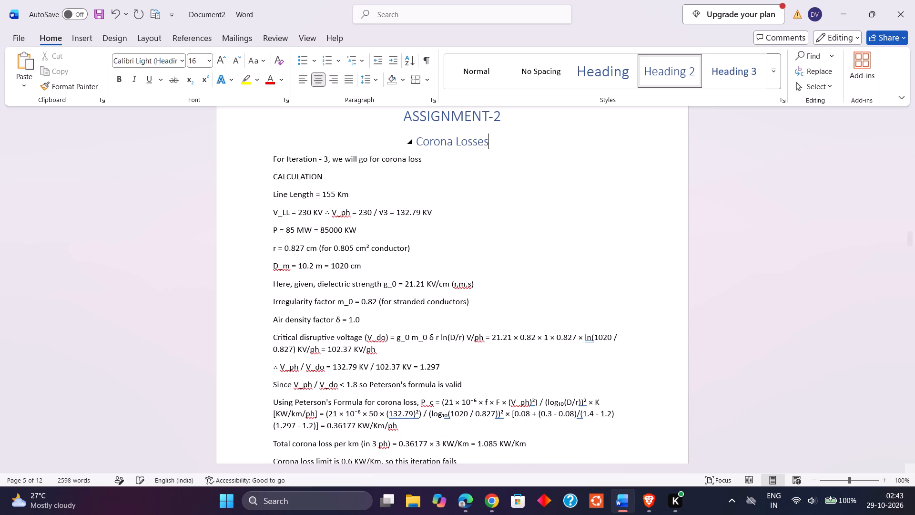
{"action": "key", "text": "Return"}
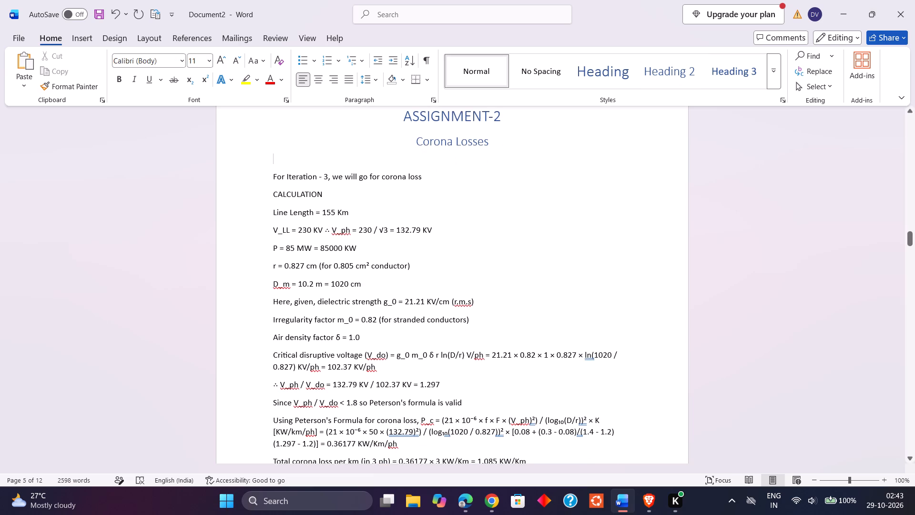
Make the "CALCULATION" heading in the Corona Losses section bold.
{"action": "left_click_drag", "start_coordinate": [272, 189], "coordinate": [325, 193]}
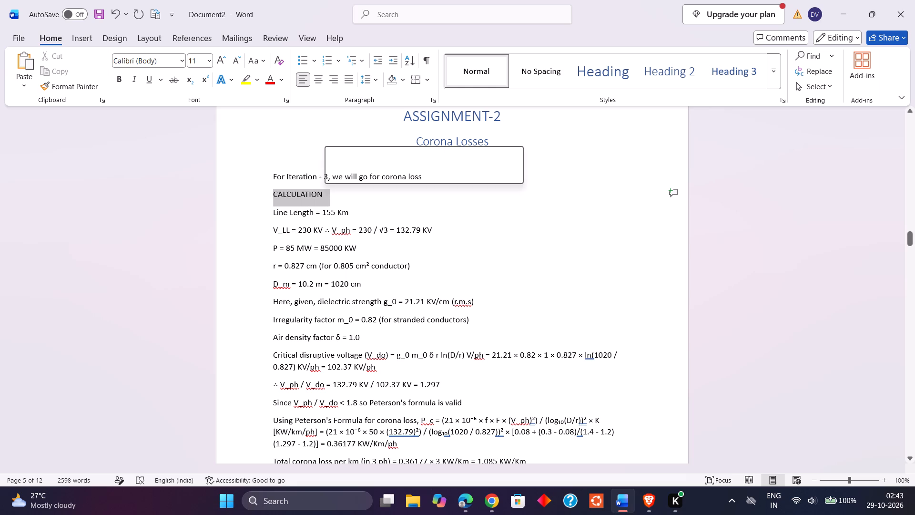
{"action": "left_click", "coordinate": [339, 173]}
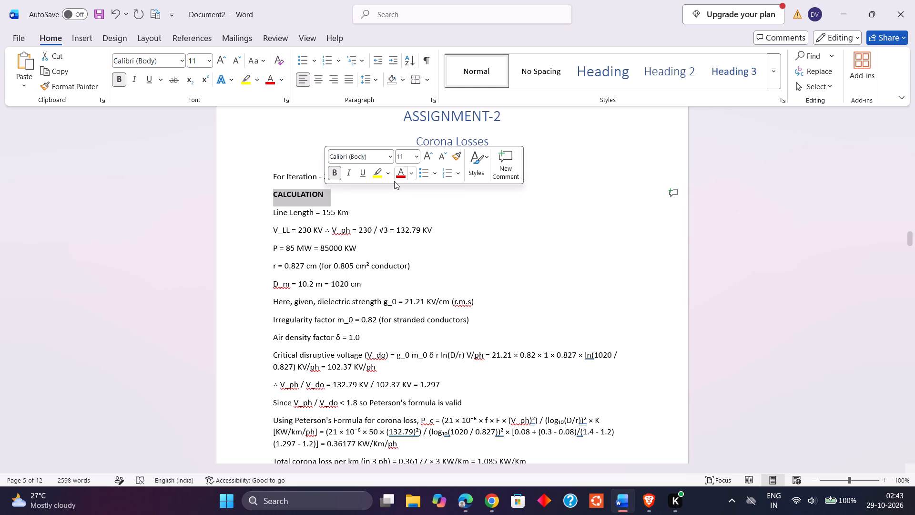
{"action": "left_click", "coordinate": [371, 232]}
Make the "Corona loss limit is 0.6 KW/Km, so this iteration fails" line above Iteration - 4 bold.
{"action": "scroll", "coordinate": [359, 237], "scroll_direction": "down", "scroll_amount": 1}
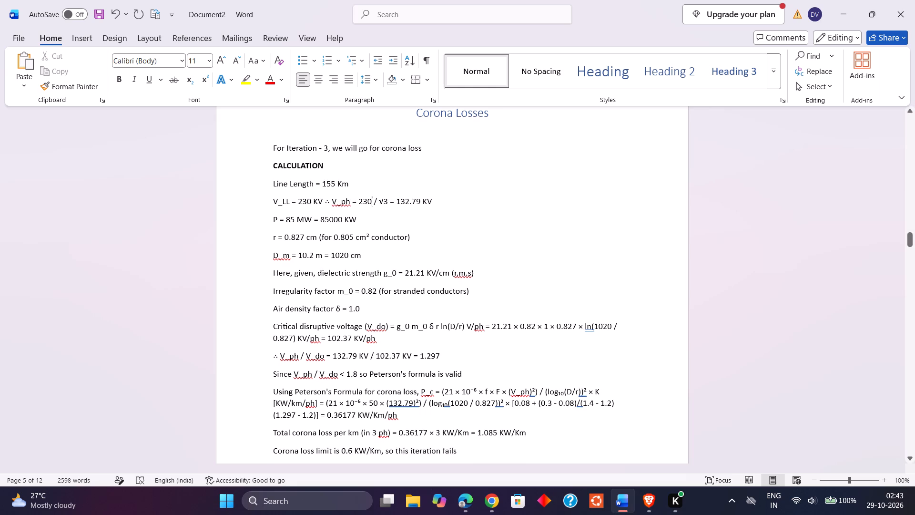
{"action": "scroll", "coordinate": [326, 204], "scroll_direction": "down", "scroll_amount": 1}
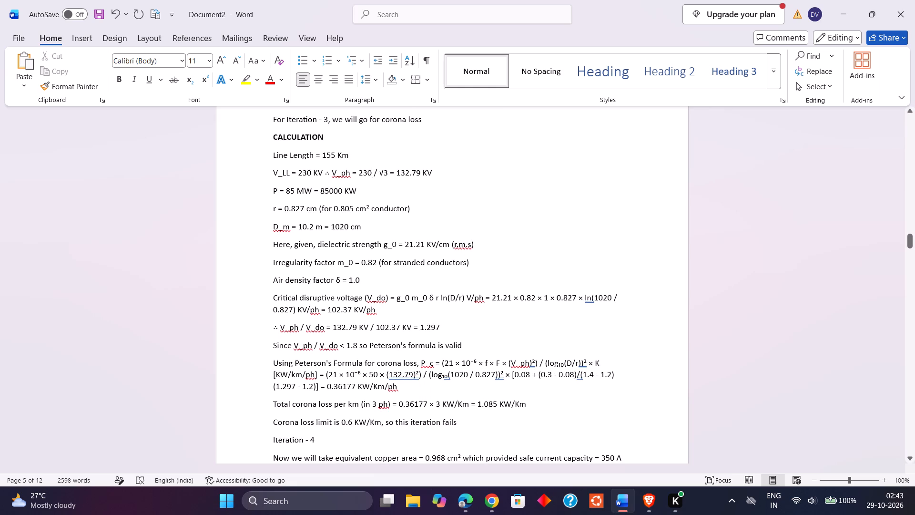
{"action": "scroll", "coordinate": [342, 259], "scroll_direction": "down", "scroll_amount": 1}
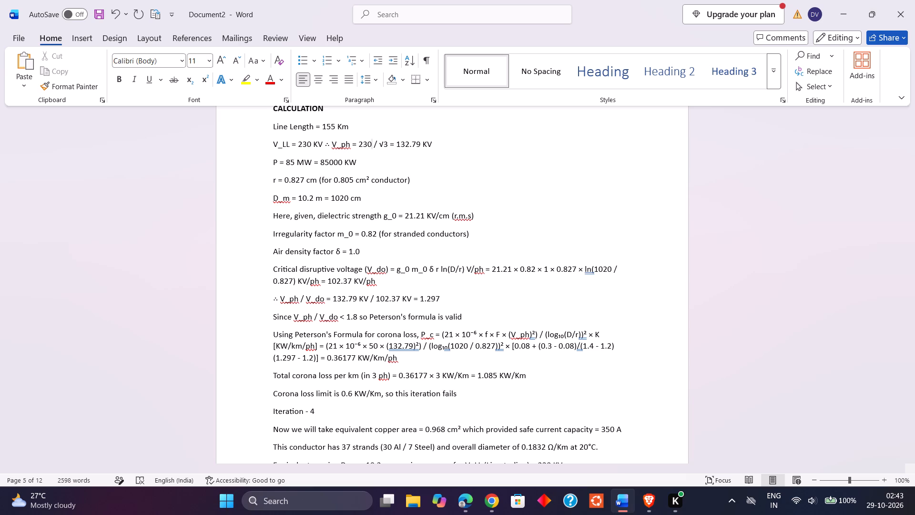
{"action": "scroll", "coordinate": [337, 268], "scroll_direction": "down", "scroll_amount": 1}
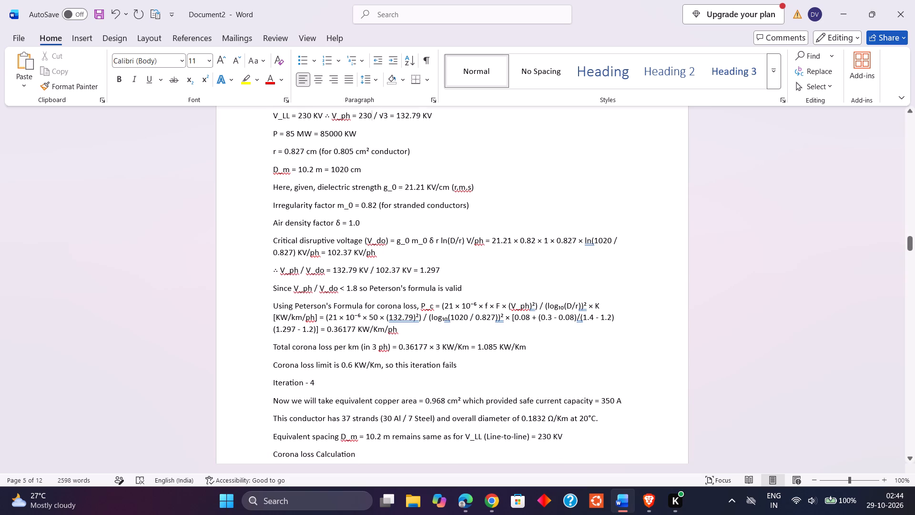
{"action": "left_click_drag", "start_coordinate": [268, 362], "coordinate": [446, 366]}
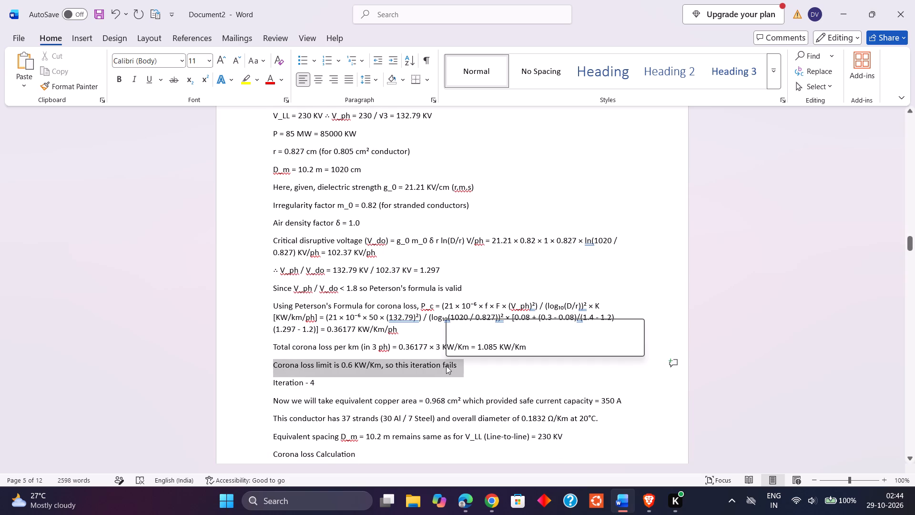
{"action": "left_click", "coordinate": [450, 350]}
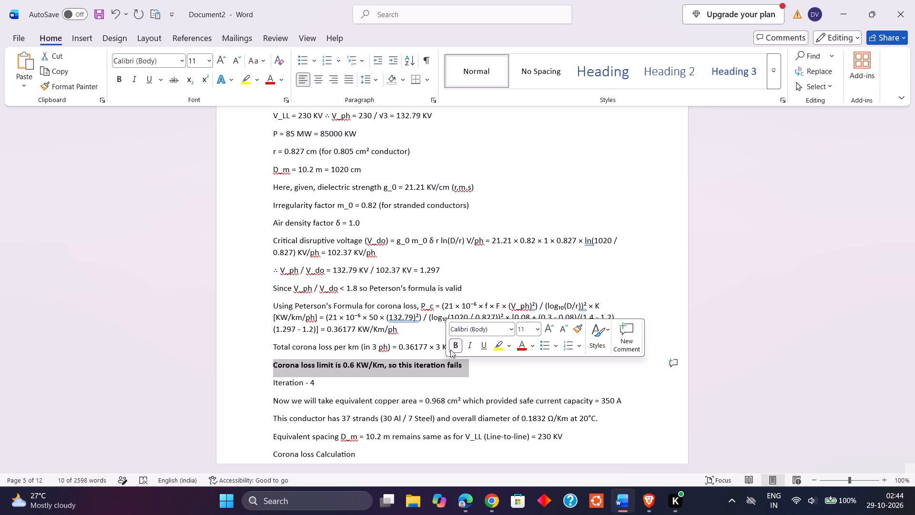
Make the "Iteration - 4" heading bold and set its font size to 14.
{"action": "scroll", "coordinate": [450, 350], "scroll_direction": "down", "scroll_amount": 2}
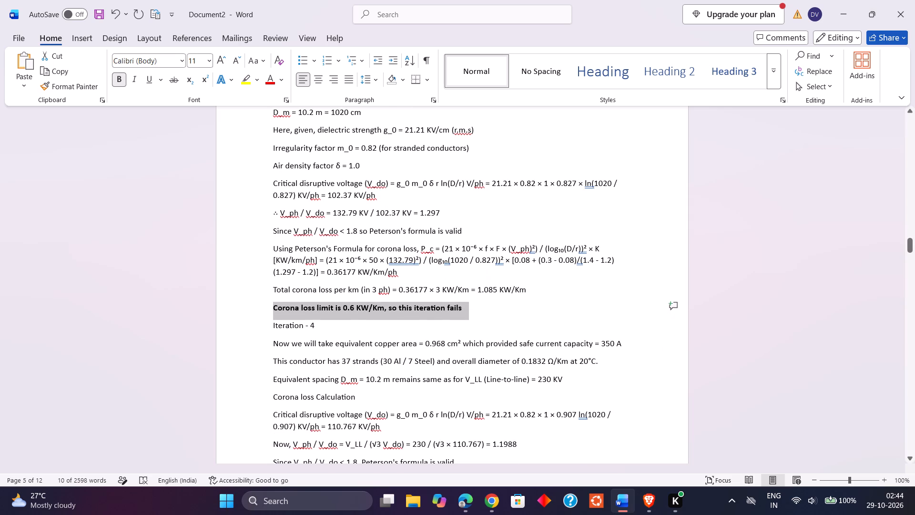
{"action": "left_click_drag", "start_coordinate": [273, 325], "coordinate": [312, 327]}
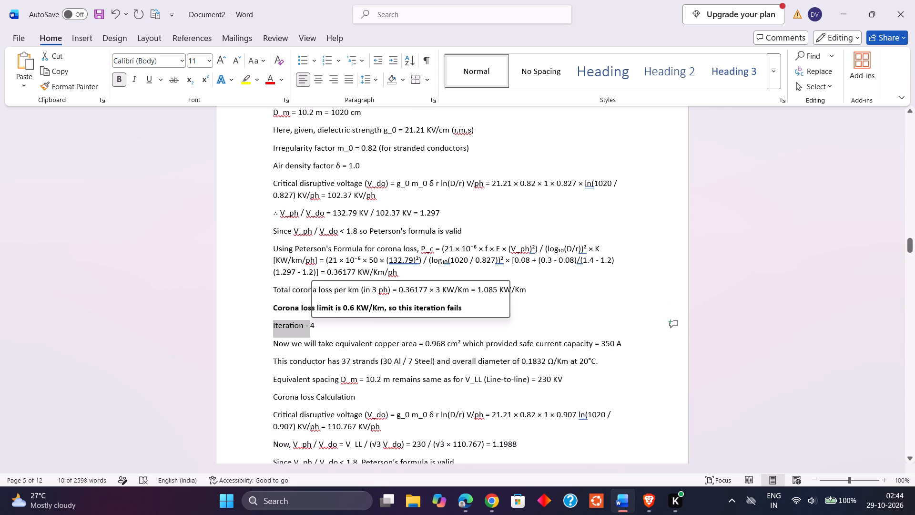
{"action": "left_click_drag", "start_coordinate": [317, 326], "coordinate": [290, 322]}
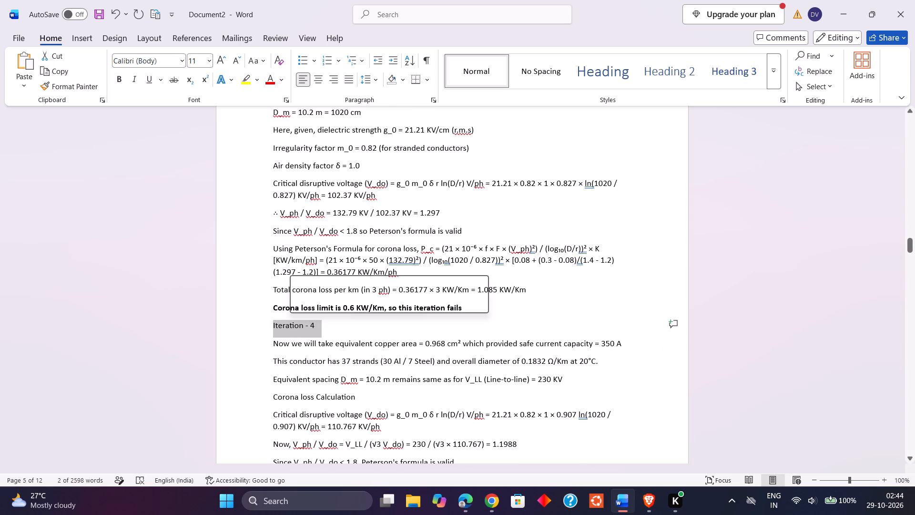
{"action": "left_click", "coordinate": [295, 300]}
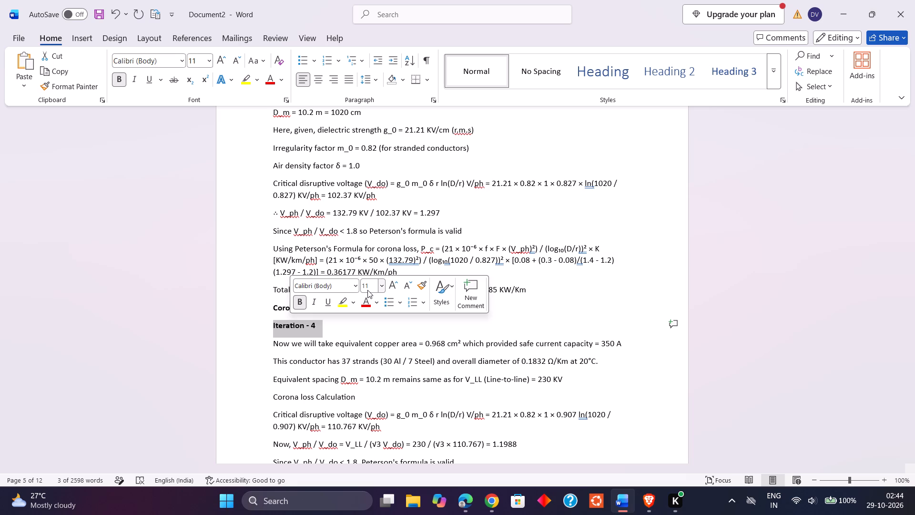
{"action": "left_click", "coordinate": [367, 290]}
{"action": "left_click", "coordinate": [382, 292]}
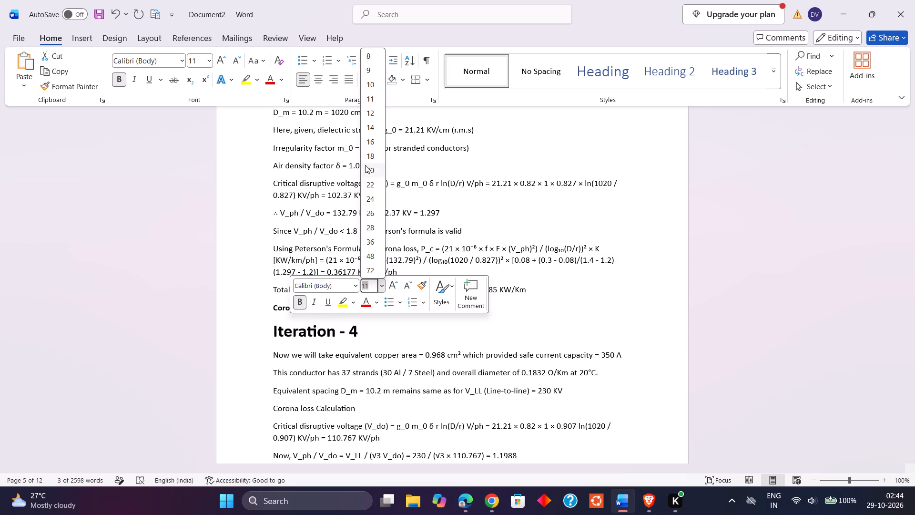
{"action": "left_click", "coordinate": [368, 131]}
{"action": "scroll", "coordinate": [330, 388], "scroll_direction": "down", "scroll_amount": 1}
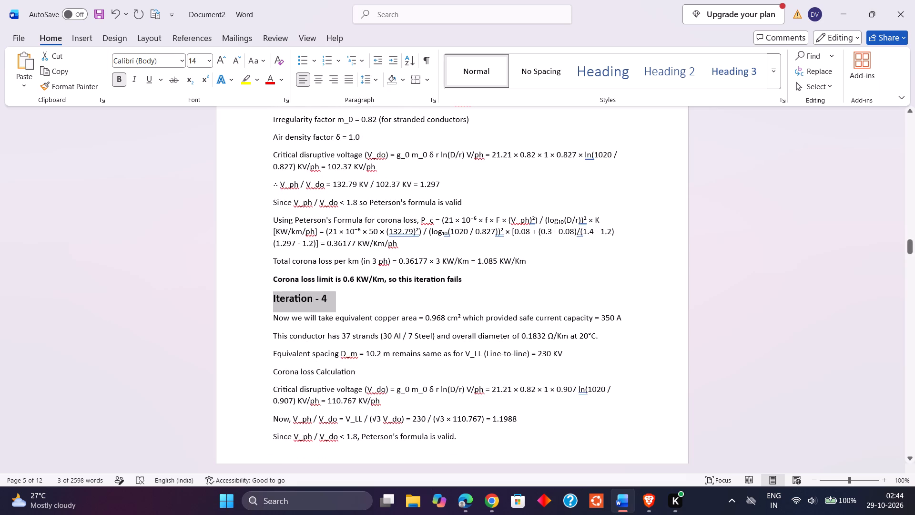
{"action": "left_click", "coordinate": [327, 402]}
Make the "Efficiency = 95.01%" result line at the end of the transmission line efficiency calculation bold.
{"action": "scroll", "coordinate": [327, 402], "scroll_direction": "down", "scroll_amount": 9}
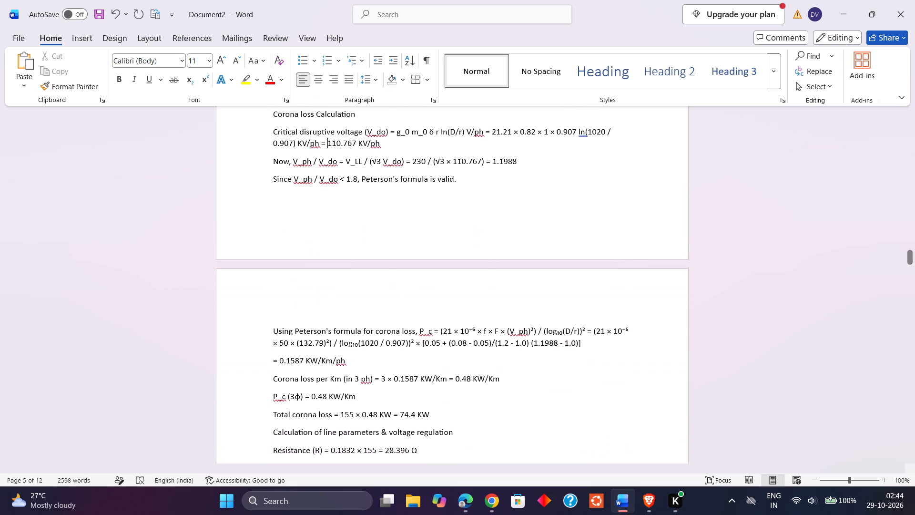
{"action": "scroll", "coordinate": [326, 401], "scroll_direction": "down", "scroll_amount": 8}
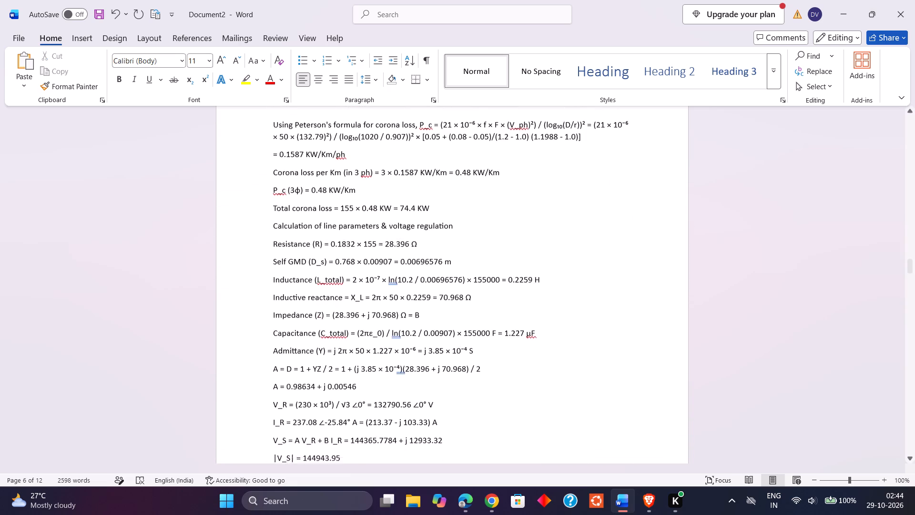
{"action": "scroll", "coordinate": [326, 400], "scroll_direction": "down", "scroll_amount": 8}
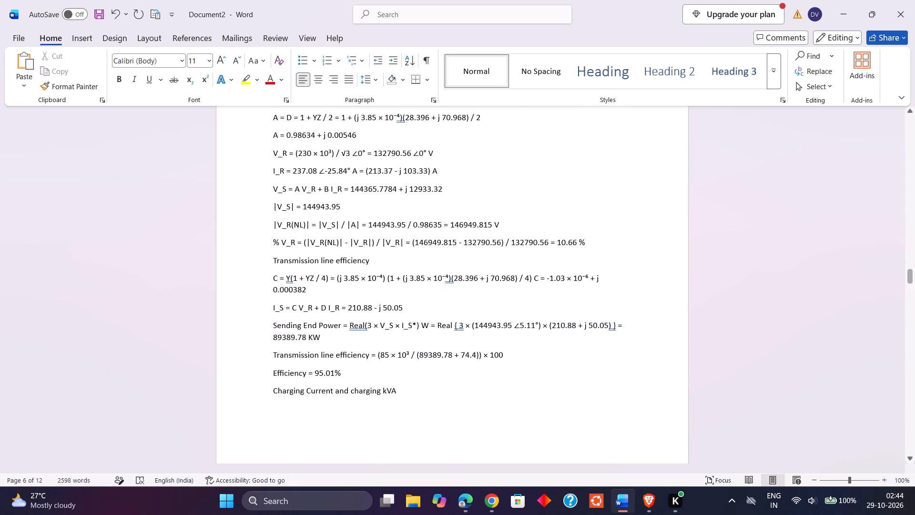
{"action": "scroll", "coordinate": [274, 369], "scroll_direction": "down", "scroll_amount": 1}
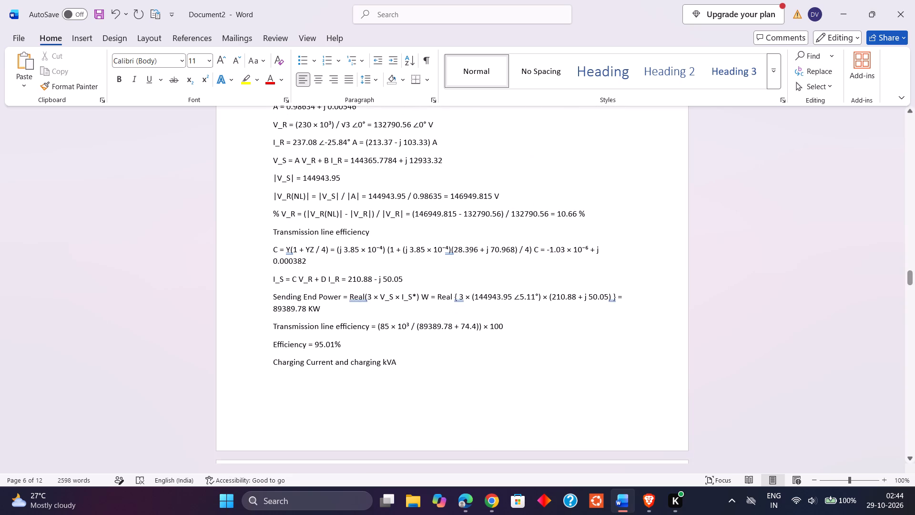
{"action": "left_click_drag", "start_coordinate": [269, 345], "coordinate": [336, 340]}
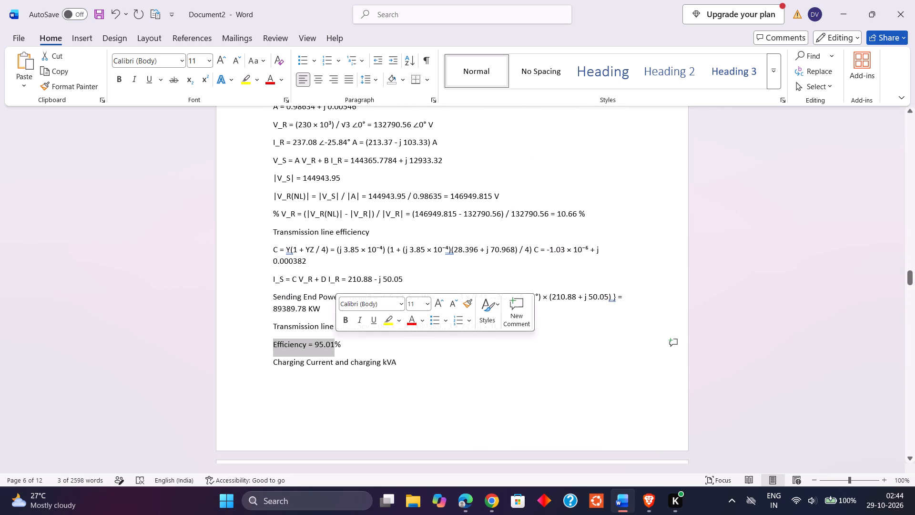
{"action": "left_click_drag", "start_coordinate": [340, 344], "coordinate": [287, 350]}
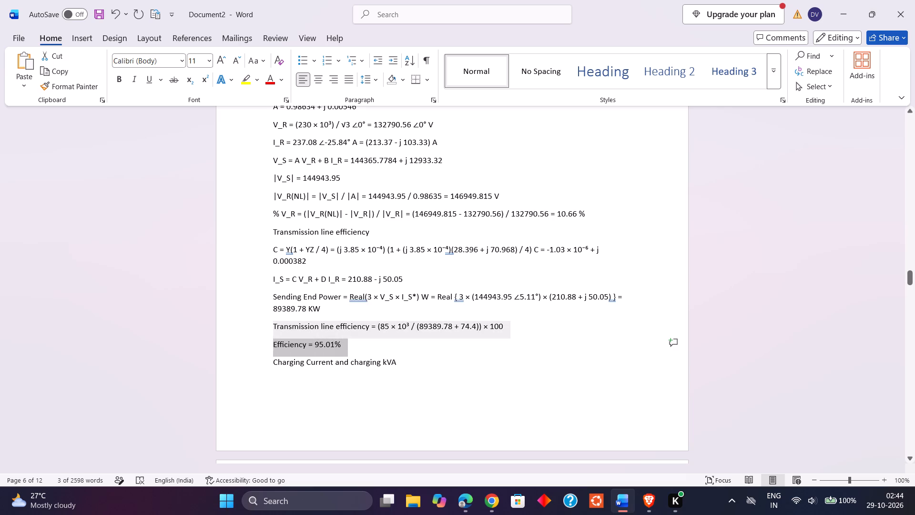
{"action": "left_click_drag", "start_coordinate": [287, 350], "coordinate": [283, 350]}
{"action": "left_click", "coordinate": [292, 336]}
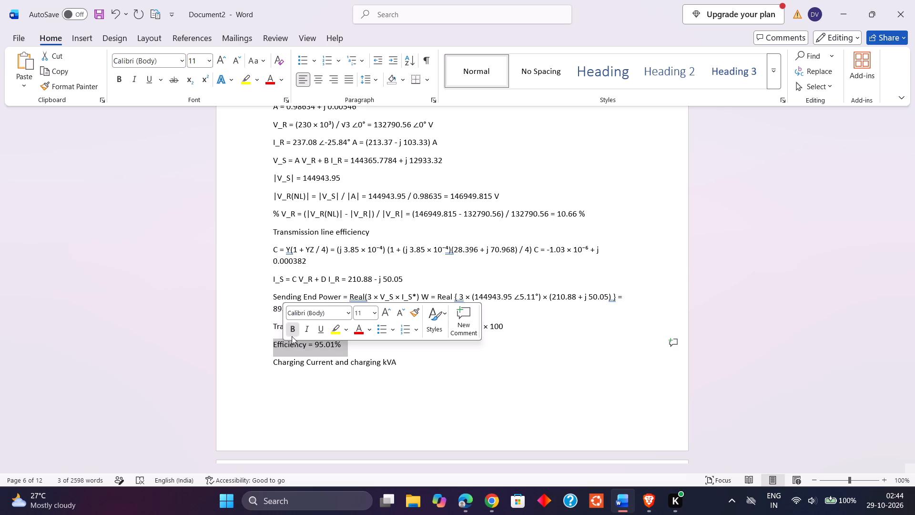
{"action": "scroll", "coordinate": [292, 336], "scroll_direction": "down", "scroll_amount": 2}
Make the "Corona loss Calculation" heading under Iteration - 4 bold.
{"action": "scroll", "coordinate": [292, 336], "scroll_direction": "up", "scroll_amount": 9}
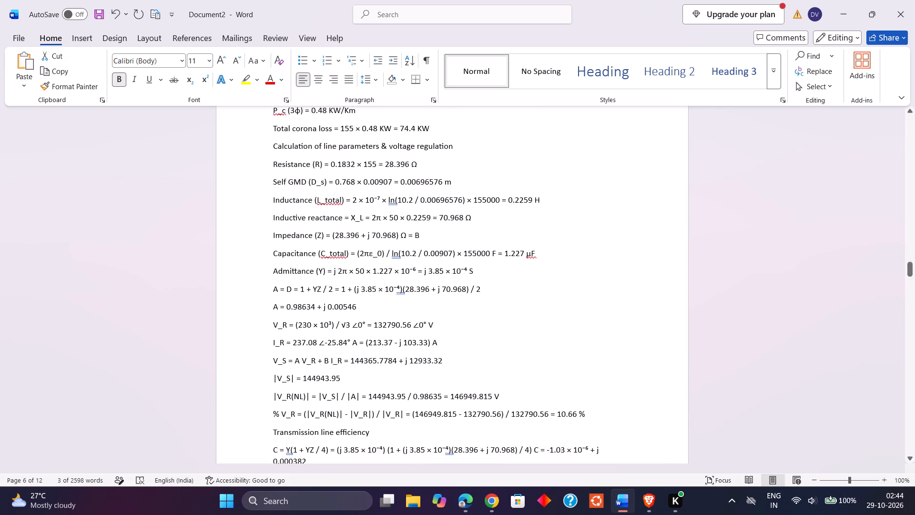
{"action": "scroll", "coordinate": [292, 333], "scroll_direction": "up", "scroll_amount": 16}
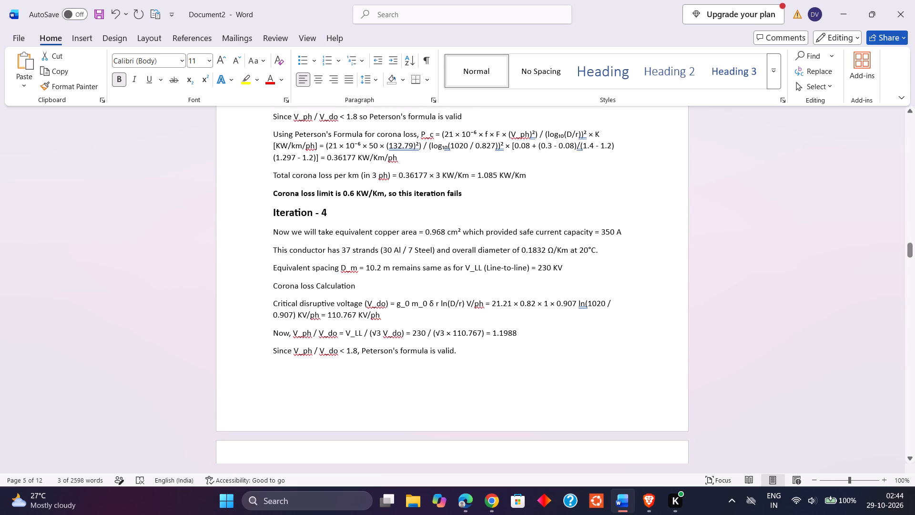
{"action": "left_click_drag", "start_coordinate": [270, 282], "coordinate": [335, 284]}
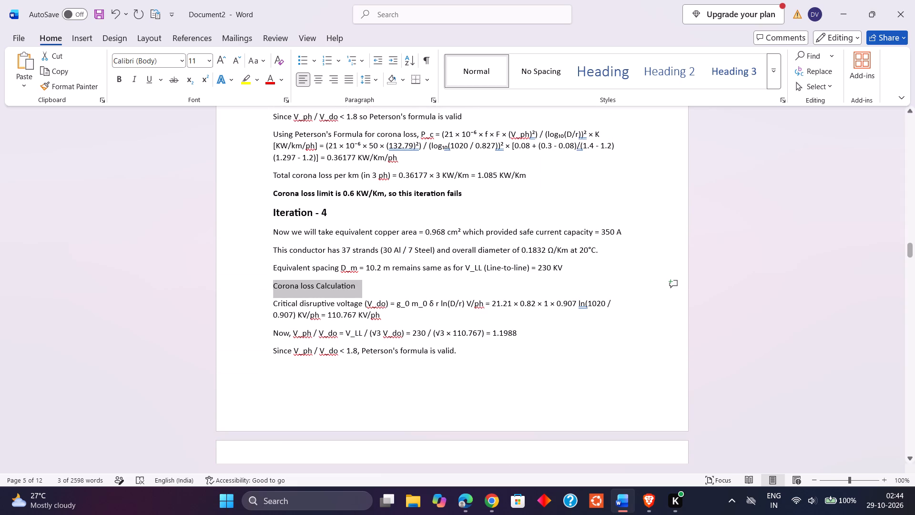
{"action": "key", "text": "ctrl+b"}
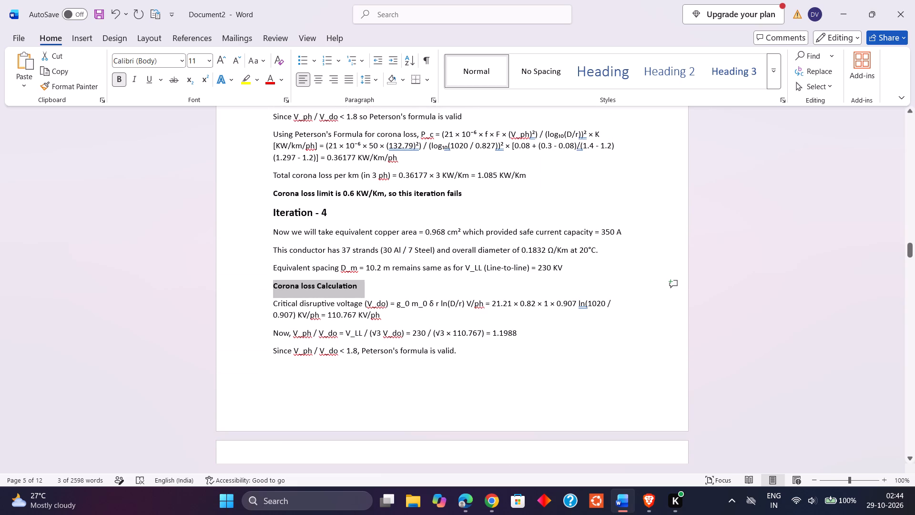
{"action": "left_click", "coordinate": [327, 322]}
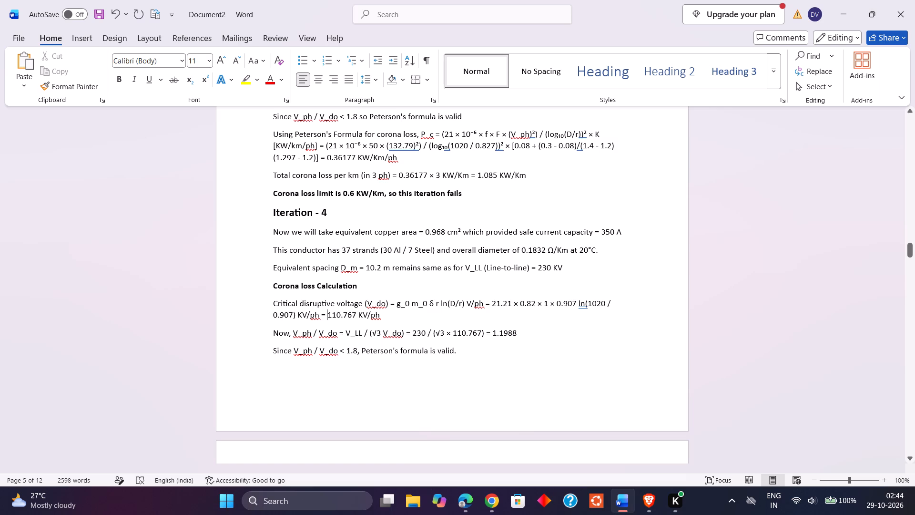
Italicize the "230 KV" value at the end of the equivalent spacing line under Iteration - 4.
{"action": "left_click", "coordinate": [459, 266]}
{"action": "left_click_drag", "start_coordinate": [539, 267], "coordinate": [561, 265]}
{"action": "key", "text": "ctrl+i"}
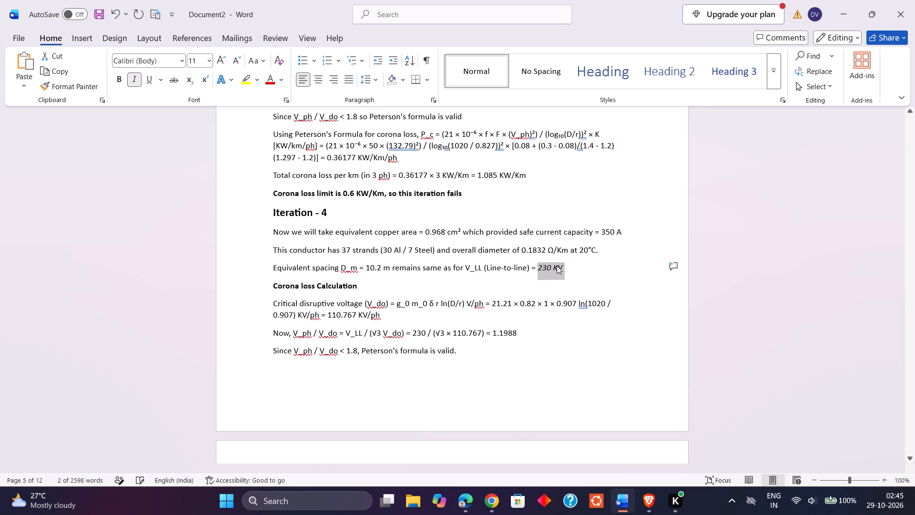
Make the "Transmission line efficiency" heading below the voltage regulation calculation bold.
{"action": "scroll", "coordinate": [388, 330], "scroll_direction": "down", "scroll_amount": 1}
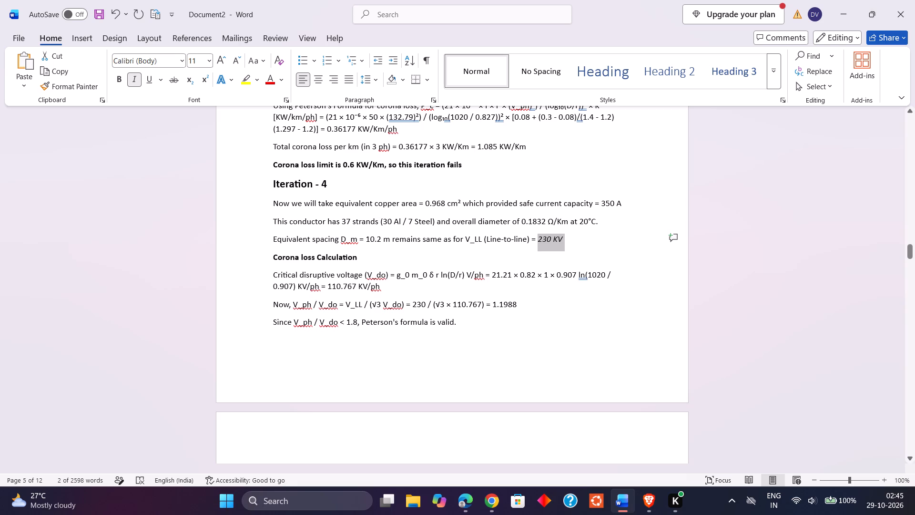
{"action": "scroll", "coordinate": [350, 323], "scroll_direction": "down", "scroll_amount": 8}
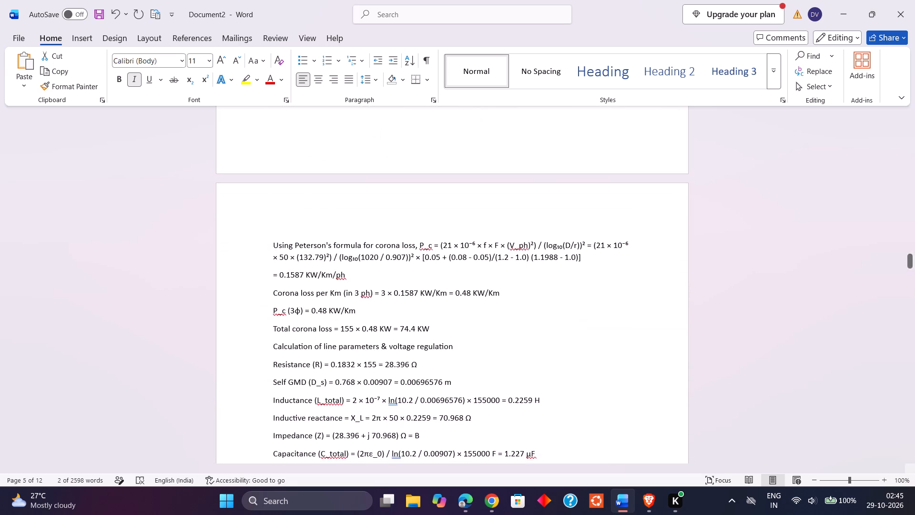
{"action": "scroll", "coordinate": [350, 325], "scroll_direction": "down", "scroll_amount": 10}
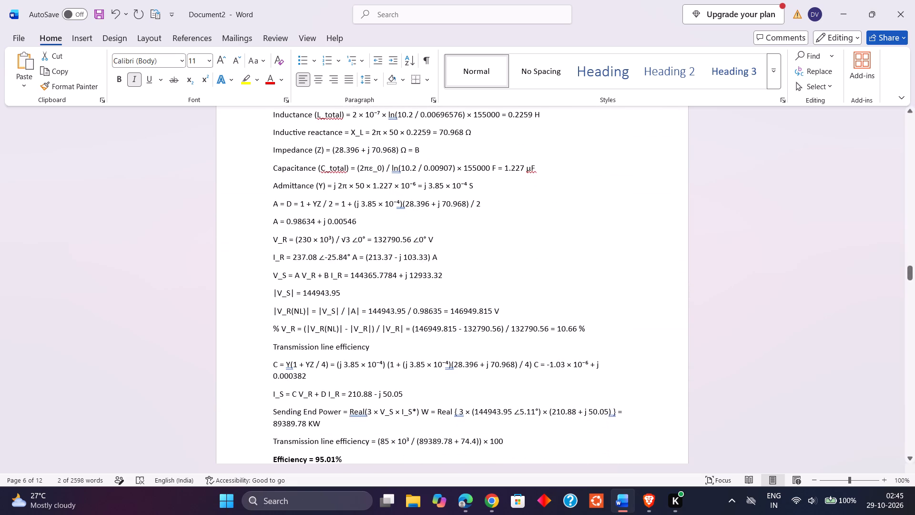
{"action": "scroll", "coordinate": [350, 325], "scroll_direction": "down", "scroll_amount": 1}
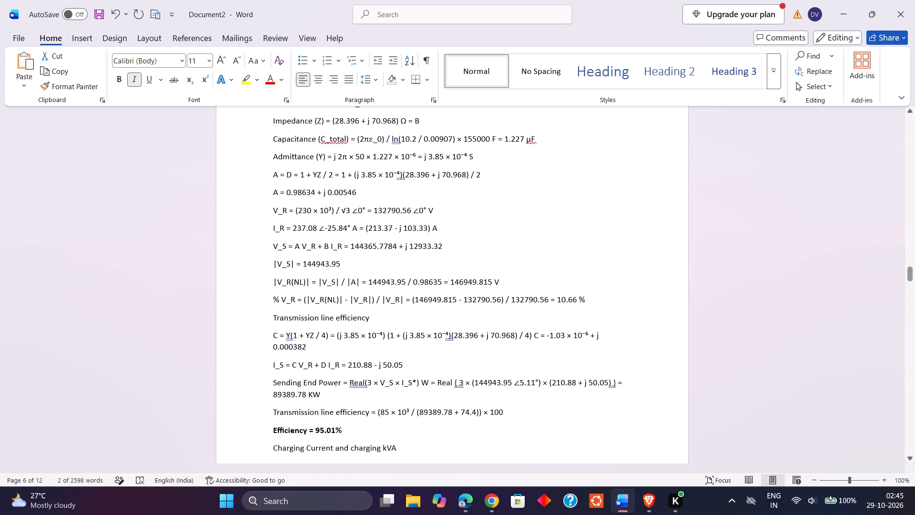
{"action": "left_click_drag", "start_coordinate": [272, 317], "coordinate": [357, 313]}
{"action": "left_click", "coordinate": [335, 377]}
{"action": "scroll", "coordinate": [335, 378], "scroll_direction": "down", "scroll_amount": 3}
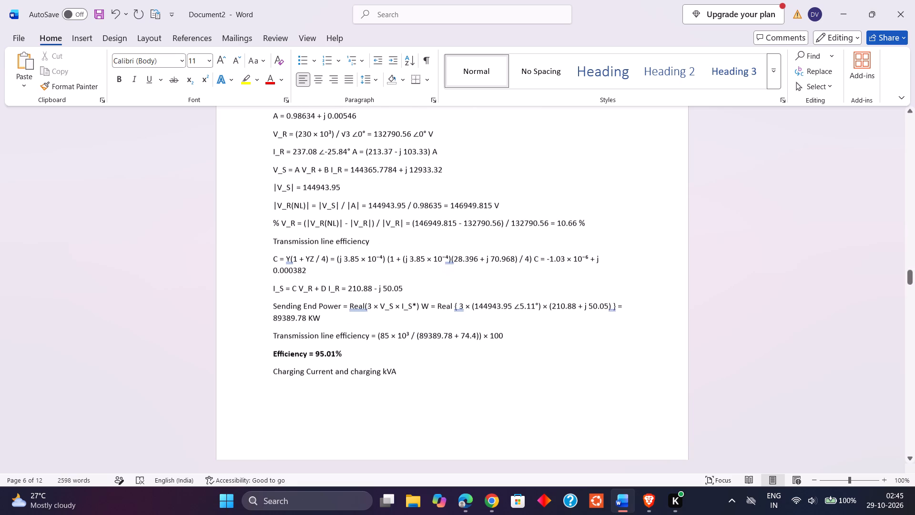
{"action": "left_click_drag", "start_coordinate": [266, 233], "coordinate": [349, 232]}
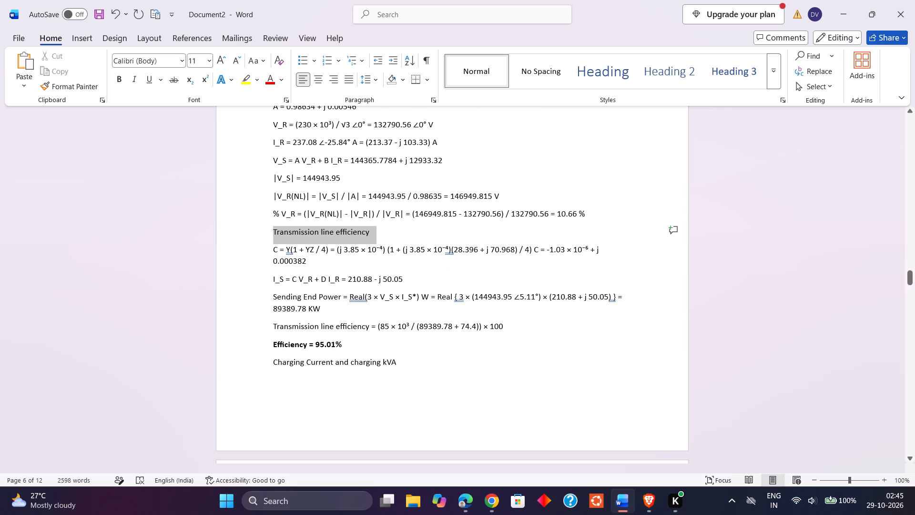
{"action": "left_click_drag", "start_coordinate": [349, 232], "coordinate": [354, 232]}
{"action": "left_click", "coordinate": [361, 216]}
Make the "FINAL SUMMARY" heading above the summary table bold and set its font size to 14.
{"action": "scroll", "coordinate": [361, 264], "scroll_direction": "down", "scroll_amount": 2}
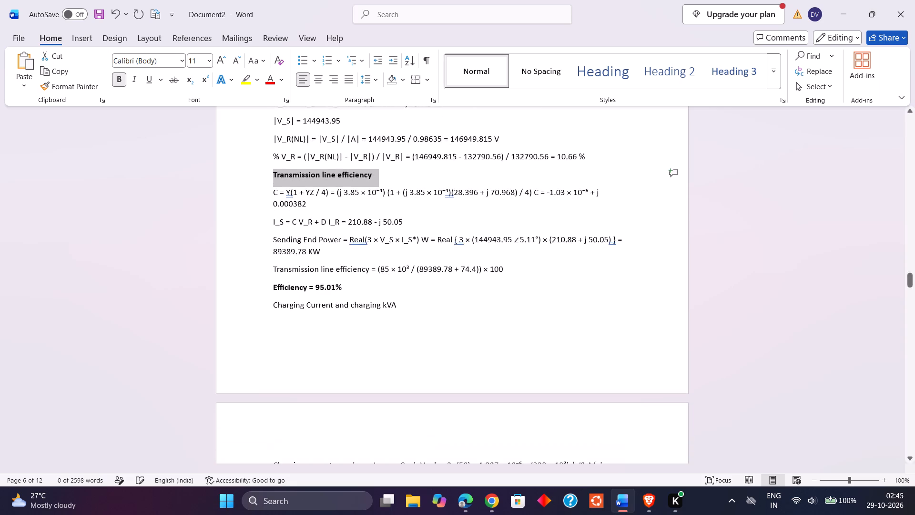
{"action": "scroll", "coordinate": [361, 265], "scroll_direction": "down", "scroll_amount": 8}
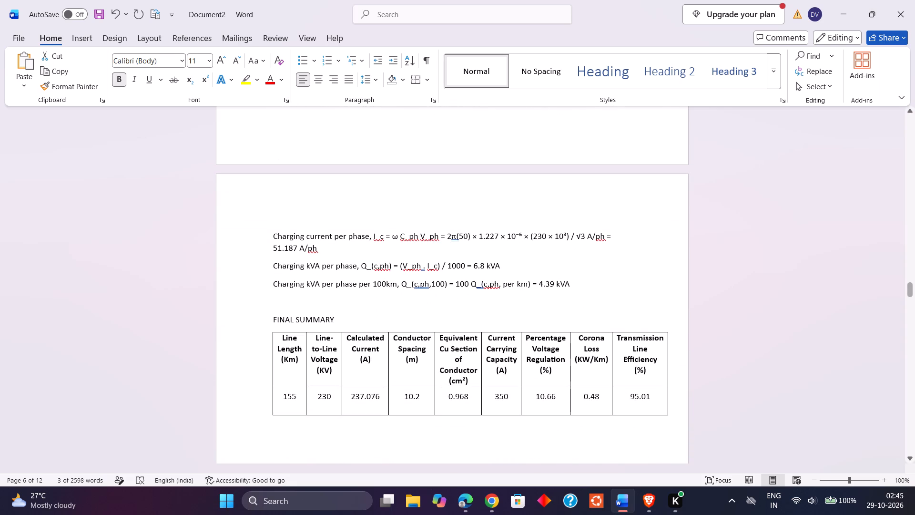
{"action": "left_click_drag", "start_coordinate": [272, 317], "coordinate": [340, 313]}
{"action": "left_click", "coordinate": [331, 323]}
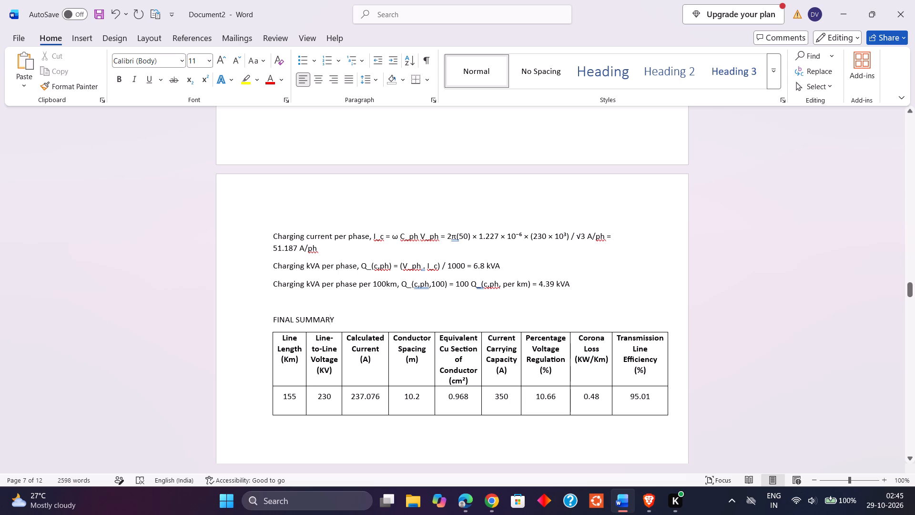
{"action": "left_click_drag", "start_coordinate": [268, 322], "coordinate": [321, 314]}
{"action": "left_click", "coordinate": [328, 290]}
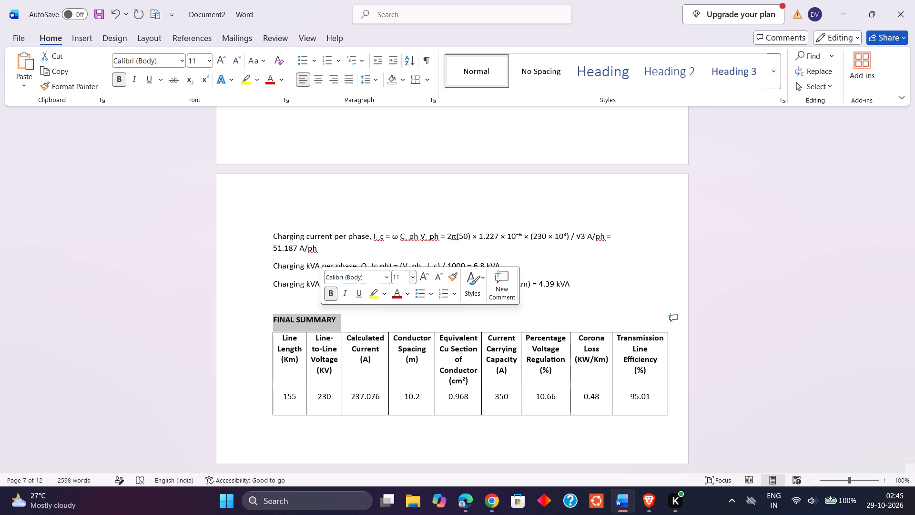
{"action": "left_click", "coordinate": [410, 275]}
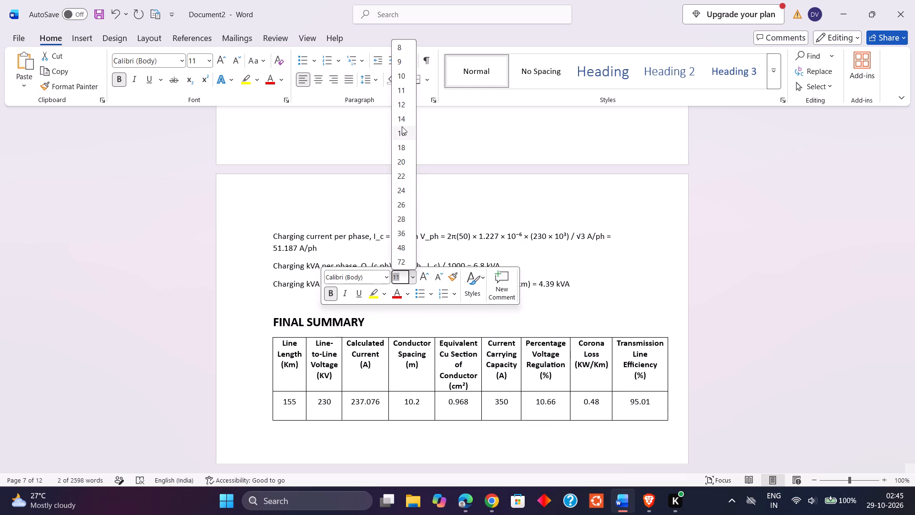
{"action": "left_click", "coordinate": [398, 116]}
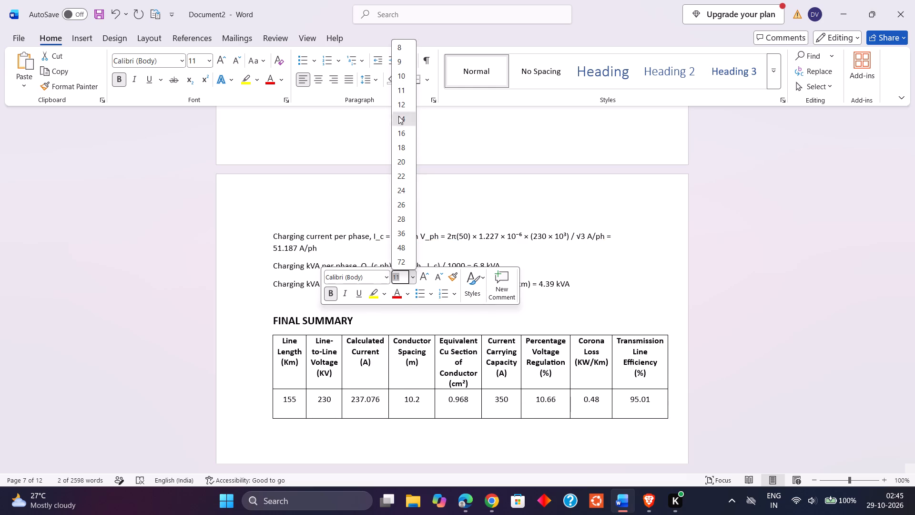
{"action": "left_click", "coordinate": [249, 341]}
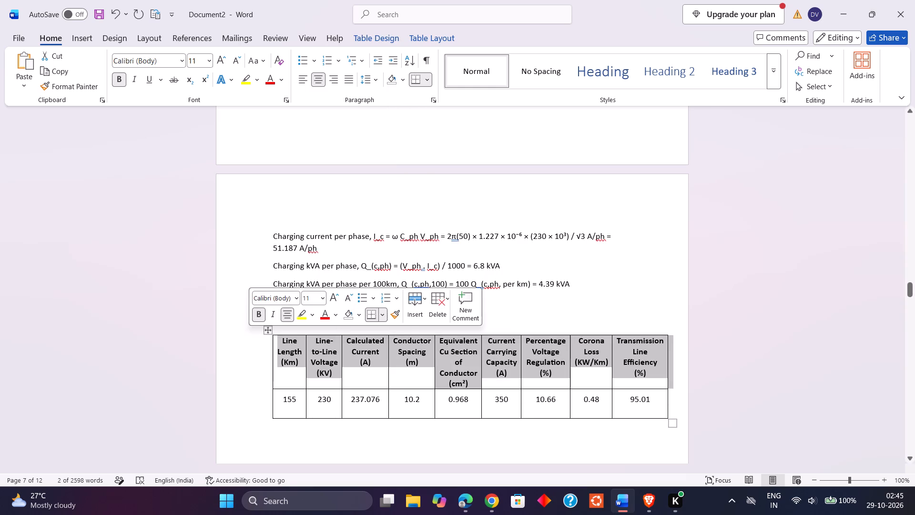
Make the "Charging Current and charging kVA" heading below the efficiency result bold and set its font size to 14.
{"action": "scroll", "coordinate": [249, 341], "scroll_direction": "up", "scroll_amount": 2}
{"action": "scroll", "coordinate": [279, 296], "scroll_direction": "up", "scroll_amount": 2}
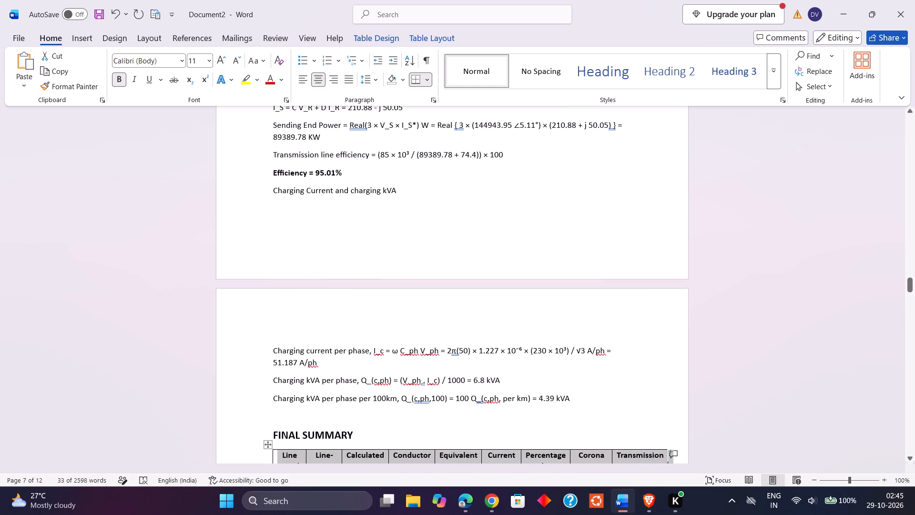
{"action": "left_click_drag", "start_coordinate": [270, 192], "coordinate": [375, 196]}
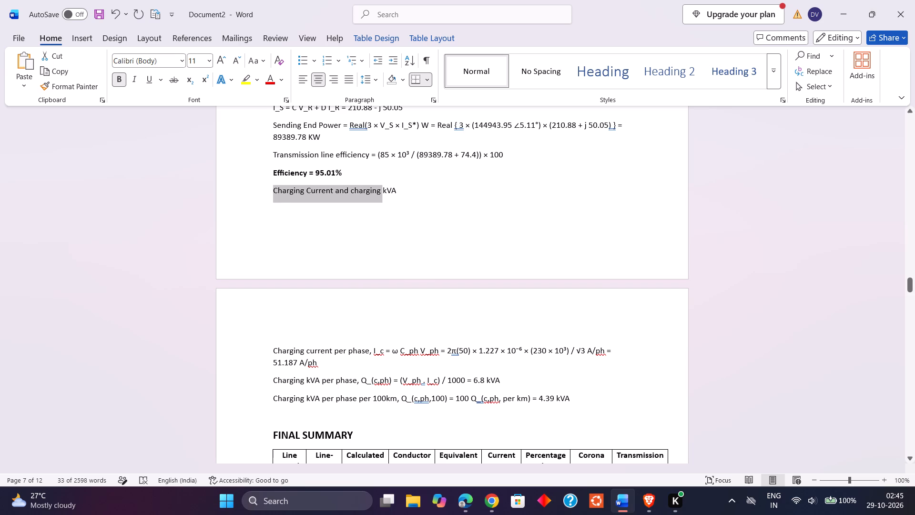
{"action": "left_click_drag", "start_coordinate": [375, 196], "coordinate": [397, 199]}
{"action": "left_click", "coordinate": [402, 180]}
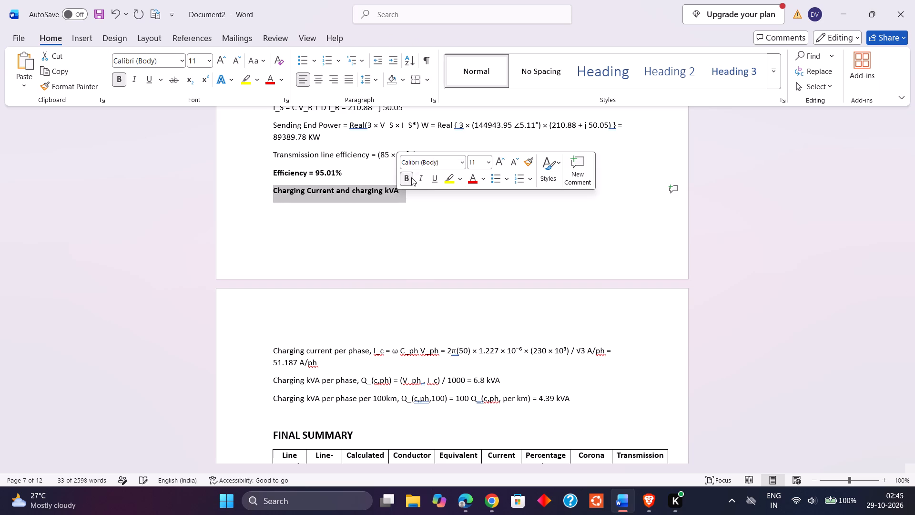
{"action": "left_click", "coordinate": [485, 164]}
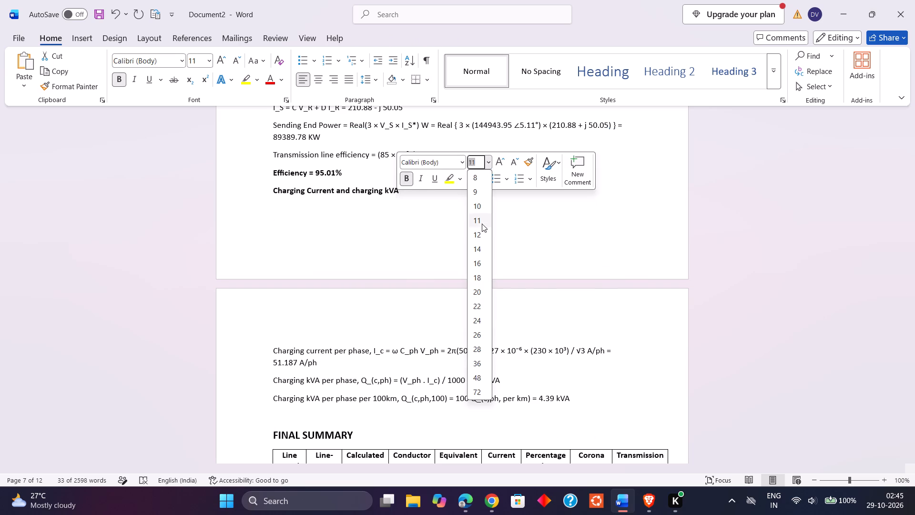
{"action": "left_click", "coordinate": [476, 251]}
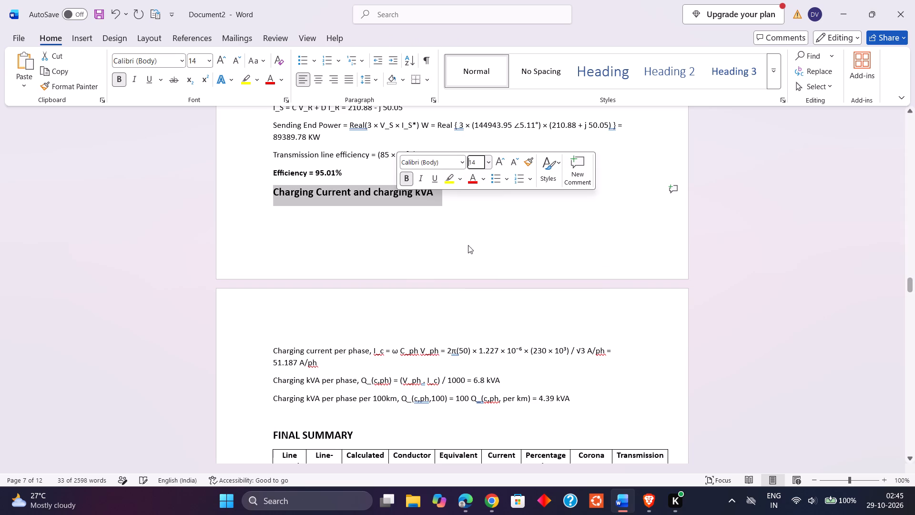
Insert two blank lines after "Efficiency = 95.01%" to push the charging current heading onto the page with its calculations.
{"action": "left_click", "coordinate": [355, 174]}
{"action": "key", "text": "Return"}
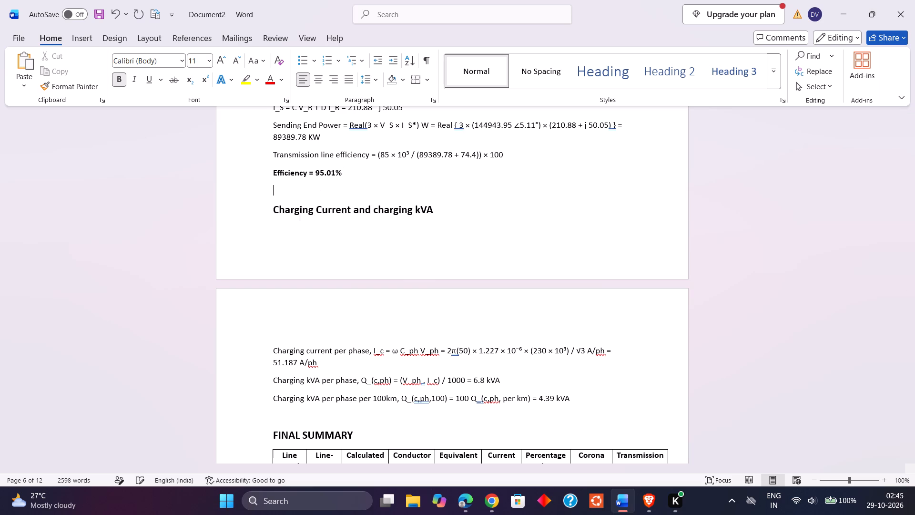
{"action": "key", "text": "Return"}
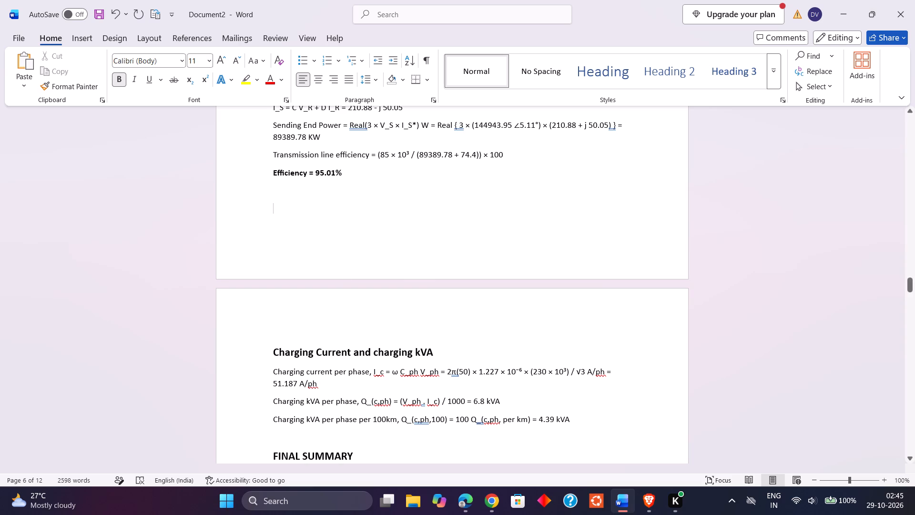
Capitalize the second "charging" in the heading so it reads "Charging Current and Charging kVA".
{"action": "scroll", "coordinate": [337, 291], "scroll_direction": "down", "scroll_amount": 4}
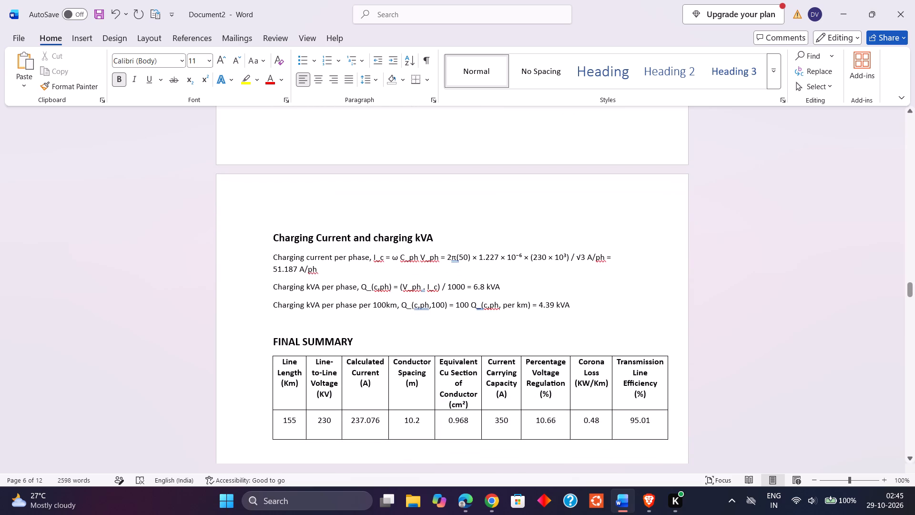
{"action": "left_click", "coordinate": [376, 238]}
{"action": "key", "text": "Right"}
{"action": "key", "text": "BackSpace"}
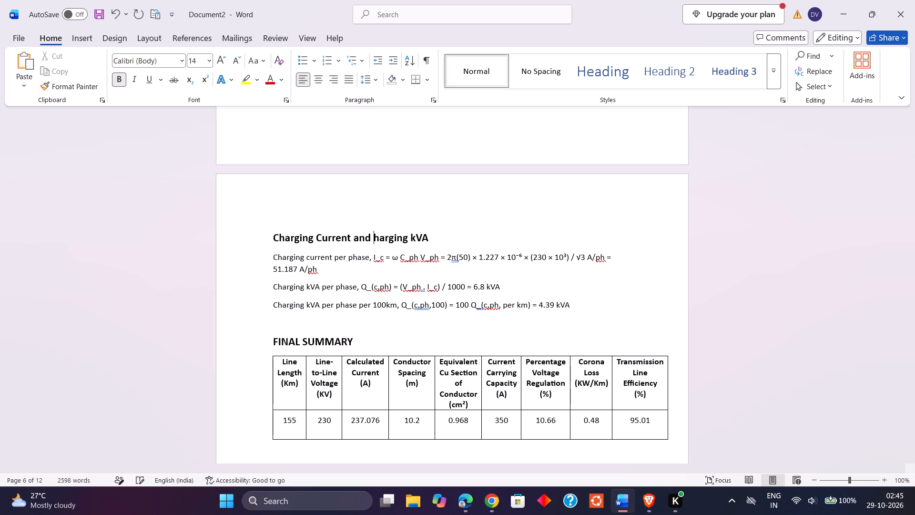
{"action": "key", "text": "shift+c"}
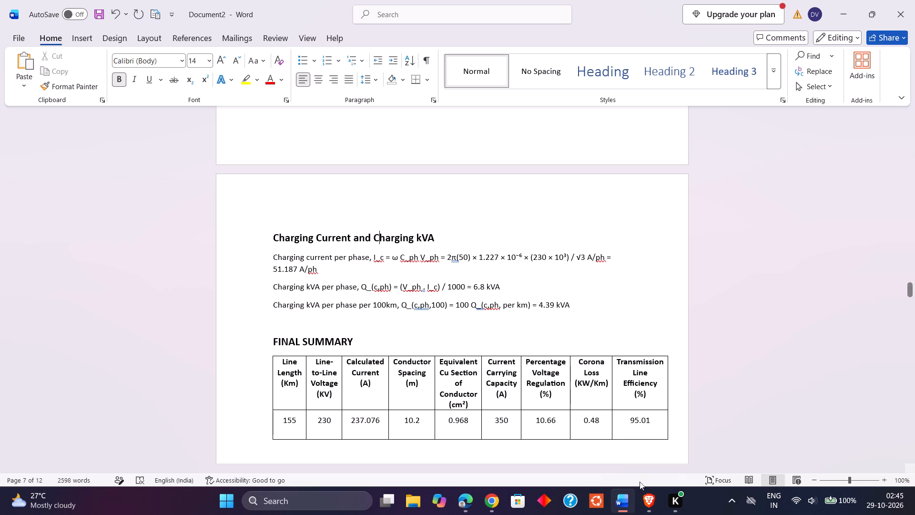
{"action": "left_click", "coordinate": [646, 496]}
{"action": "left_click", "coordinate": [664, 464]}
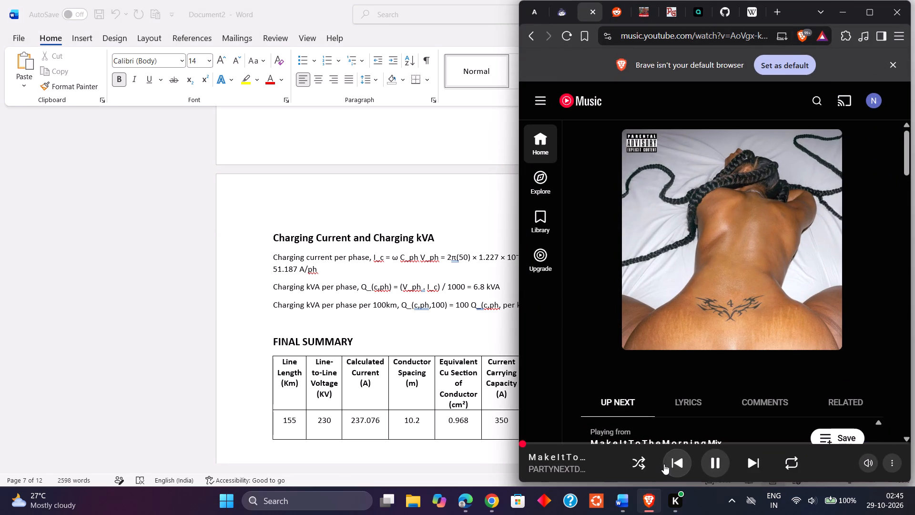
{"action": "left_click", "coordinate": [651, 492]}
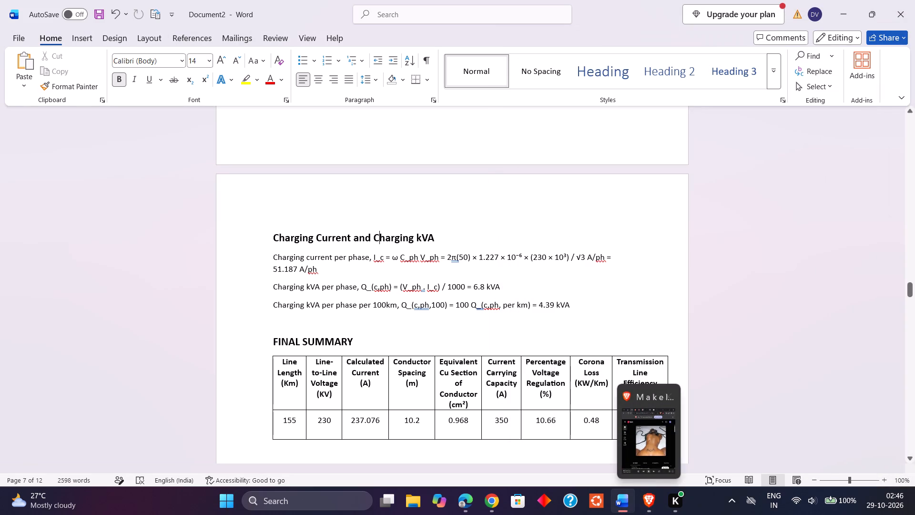
Apply the top-level Heading style to the "Assignment-=3" title above the insulator string section and center it.
{"action": "scroll", "coordinate": [541, 392], "scroll_direction": "down", "scroll_amount": 20}
{"action": "scroll", "coordinate": [539, 378], "scroll_direction": "down", "scroll_amount": 3}
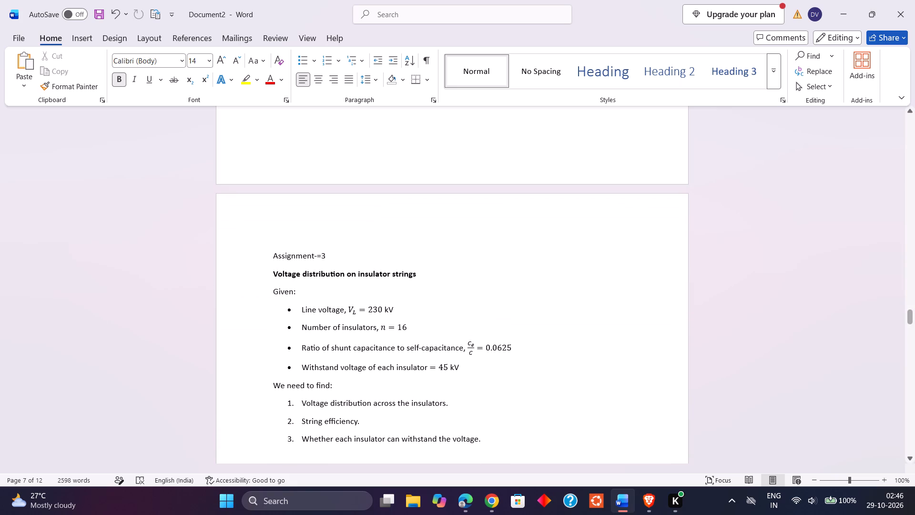
{"action": "scroll", "coordinate": [267, 254], "scroll_direction": "down", "scroll_amount": 3}
{"action": "scroll", "coordinate": [267, 254], "scroll_direction": "up", "scroll_amount": 1}
{"action": "scroll", "coordinate": [267, 254], "scroll_direction": "down", "scroll_amount": 3}
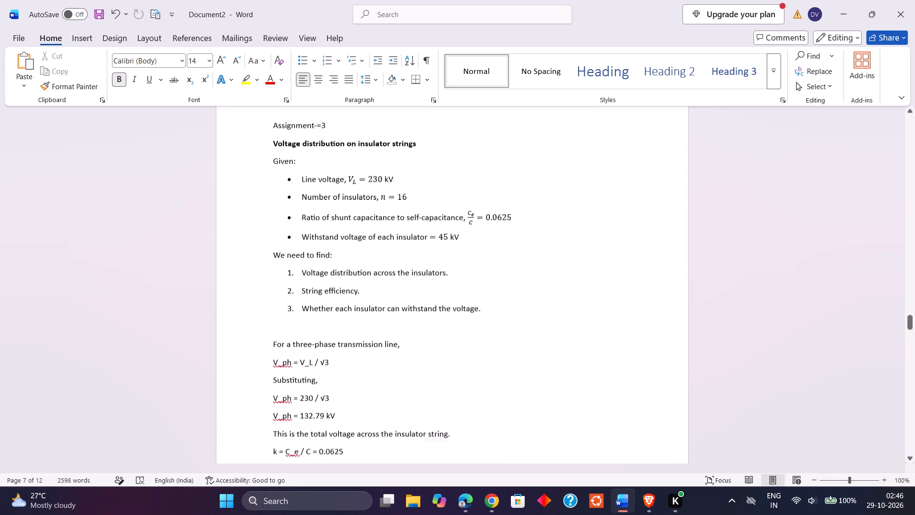
{"action": "scroll", "coordinate": [268, 254], "scroll_direction": "up", "scroll_amount": 3}
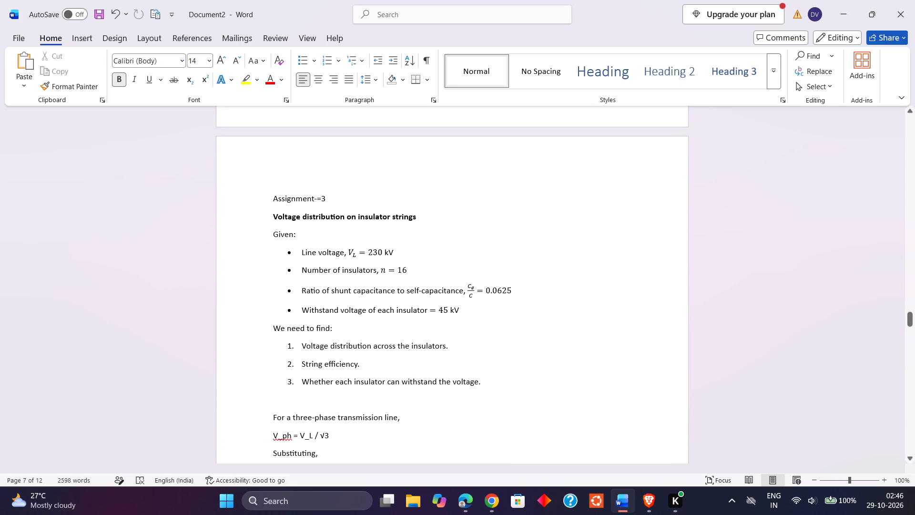
{"action": "left_click_drag", "start_coordinate": [273, 199], "coordinate": [324, 202]}
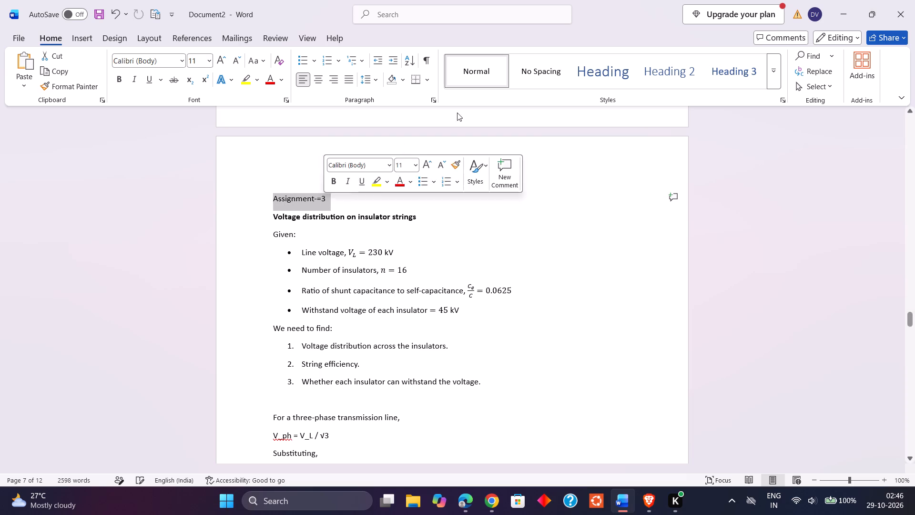
{"action": "left_click", "coordinate": [617, 78]}
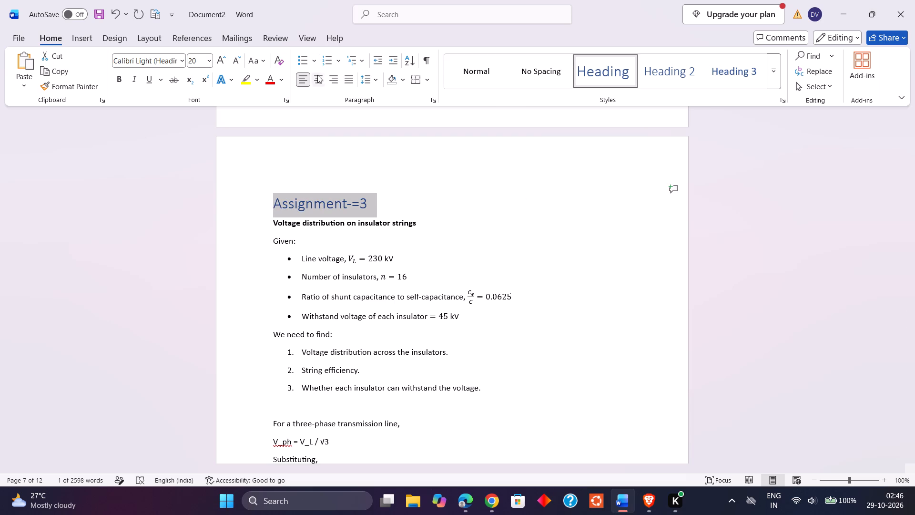
{"action": "left_click", "coordinate": [324, 77]}
Convert the Assignment 3 title to uppercase and try larger font sizes before settling on 20.
{"action": "left_click", "coordinate": [219, 62]}
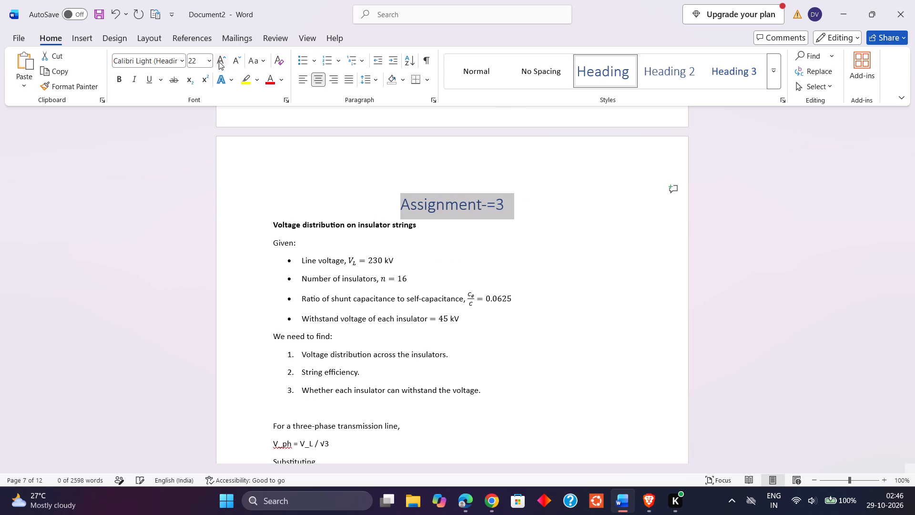
{"action": "left_click", "coordinate": [255, 57]}
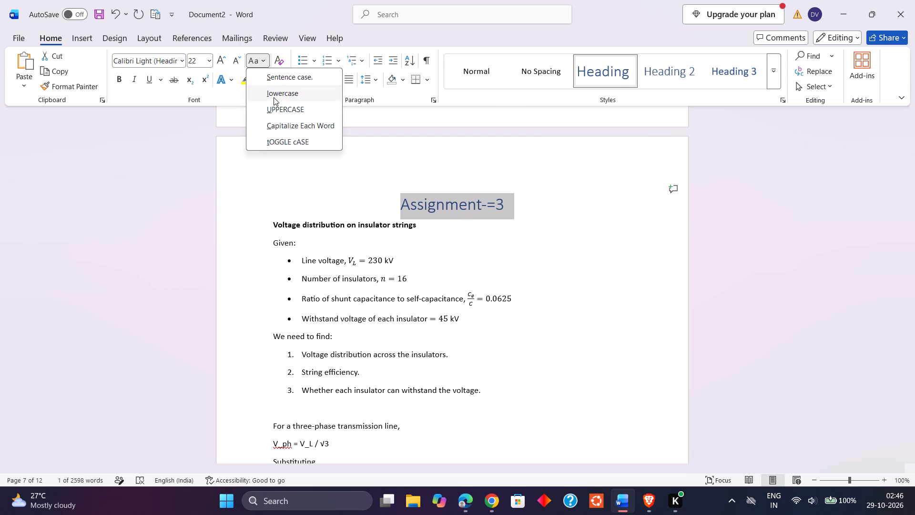
{"action": "left_click", "coordinate": [272, 108]}
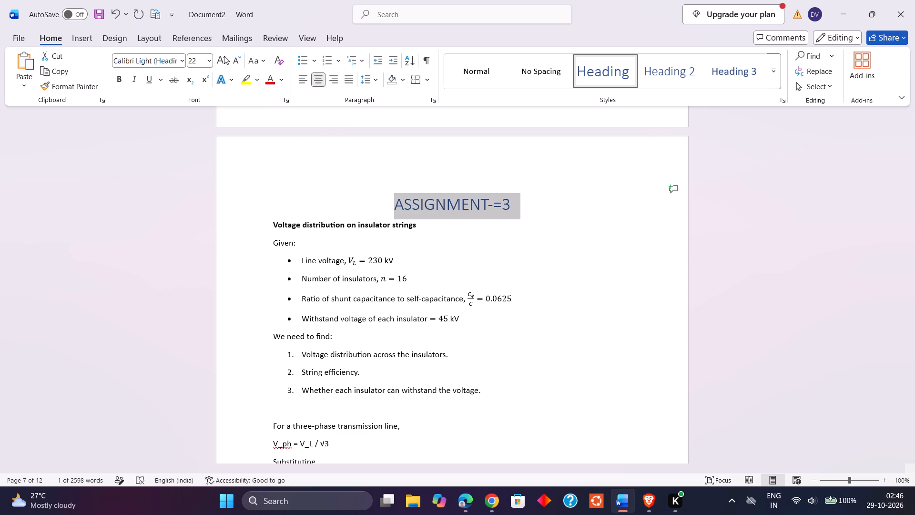
{"action": "left_click", "coordinate": [224, 56]}
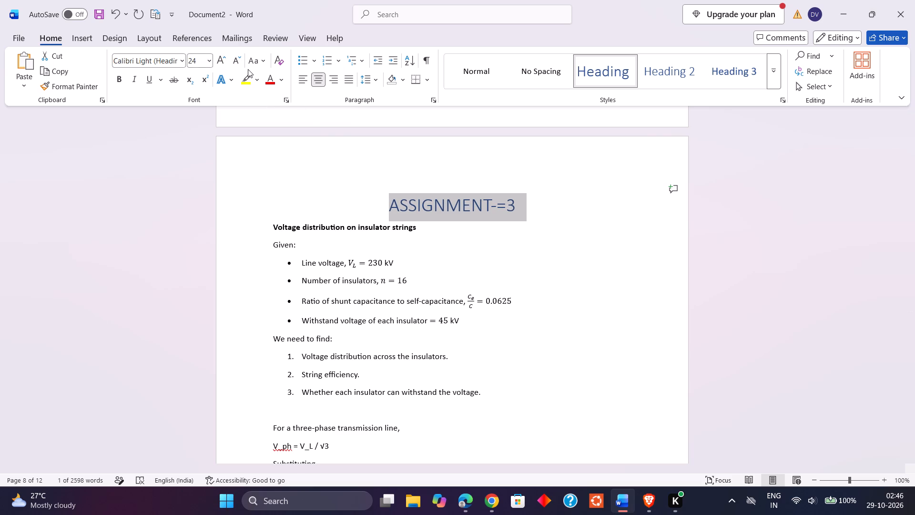
{"action": "left_click", "coordinate": [230, 65]}
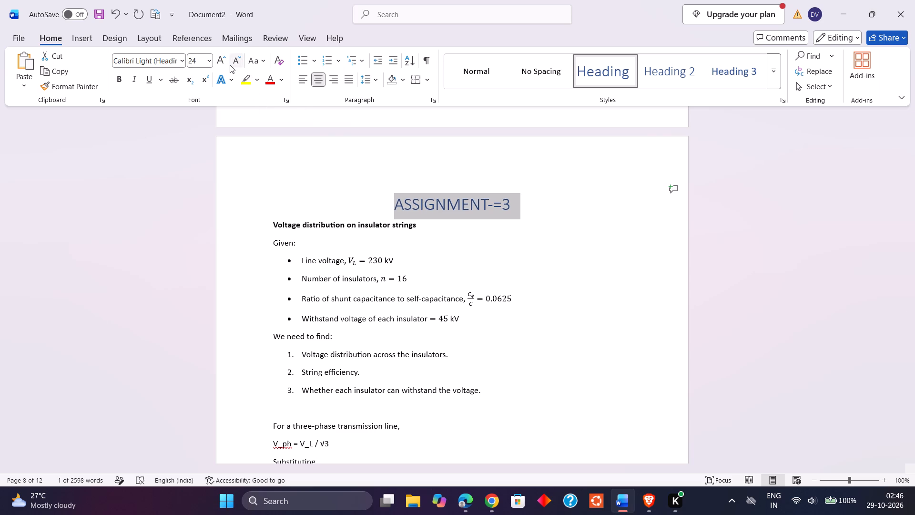
{"action": "left_click", "coordinate": [230, 65]}
Remove the stray equals sign from the title so it reads "ASSIGNMENT-3".
{"action": "left_click", "coordinate": [495, 202]}
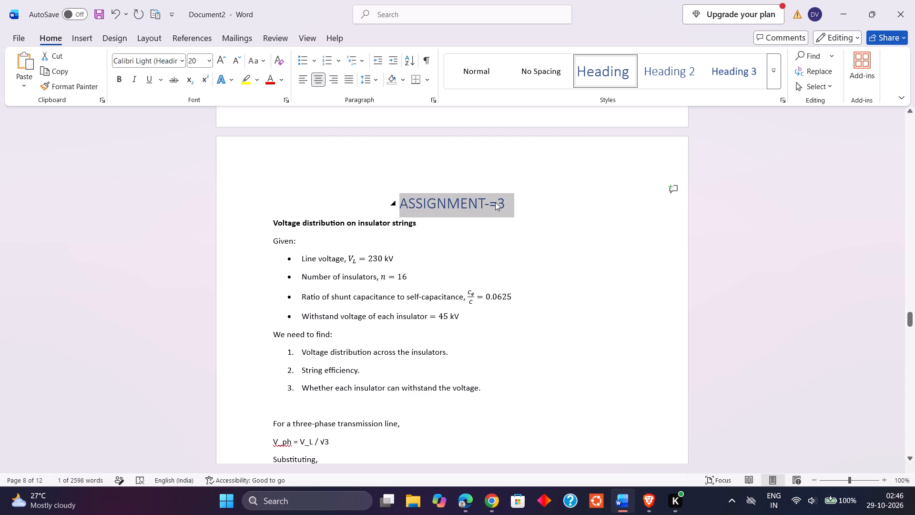
{"action": "key", "text": "BackSpace"}
{"action": "key", "text": "Right"}
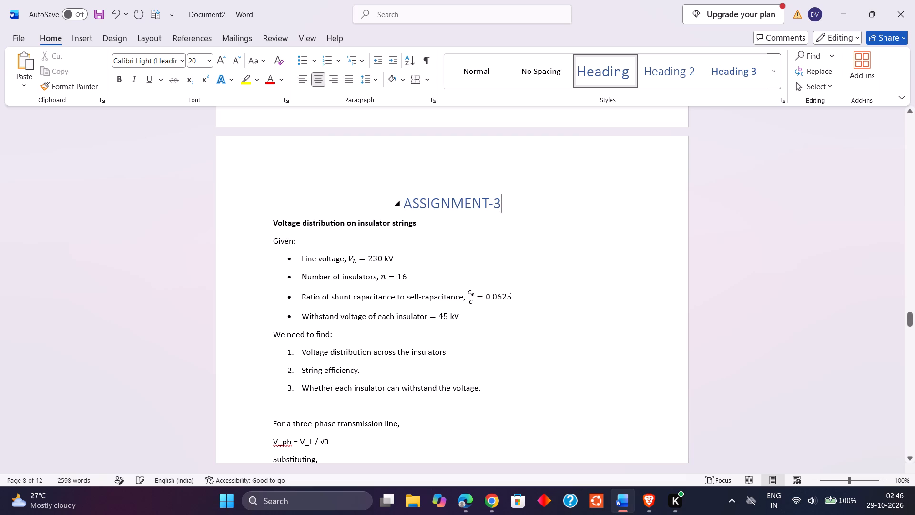
Add a centered Heading 2 subtitle reading "Power Circle" on a new line below the "ASSIGNMENT-3" title.
{"action": "key", "text": "Return"}
{"action": "left_click", "coordinate": [662, 70]}
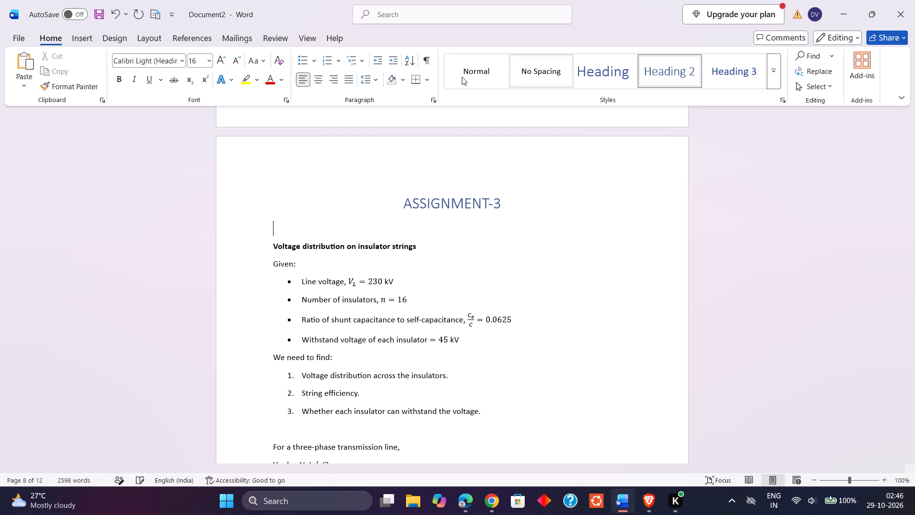
{"action": "left_click", "coordinate": [315, 75]}
{"action": "type", "text": "Power Circl"}
{"action": "type", "text": "e"}
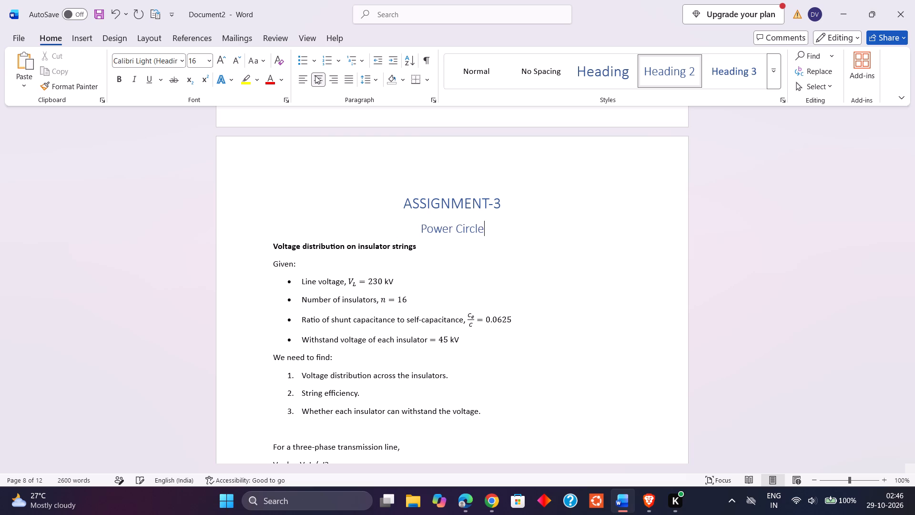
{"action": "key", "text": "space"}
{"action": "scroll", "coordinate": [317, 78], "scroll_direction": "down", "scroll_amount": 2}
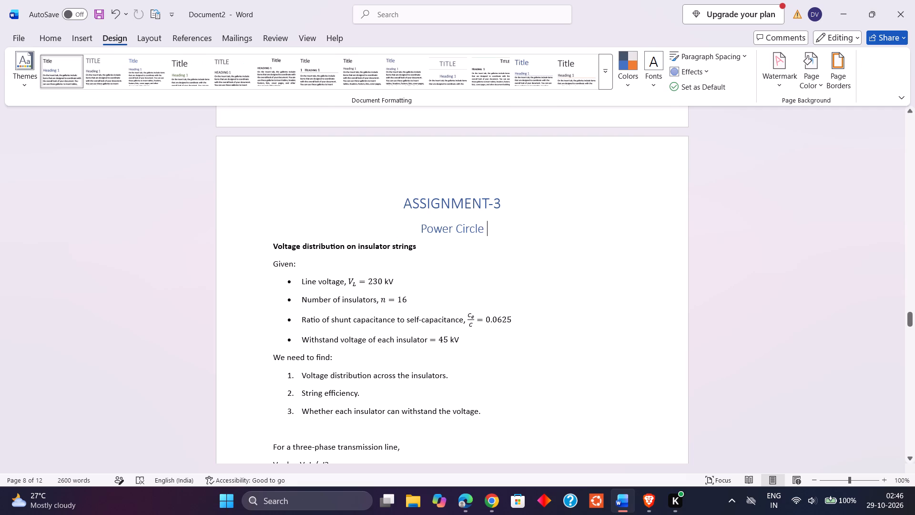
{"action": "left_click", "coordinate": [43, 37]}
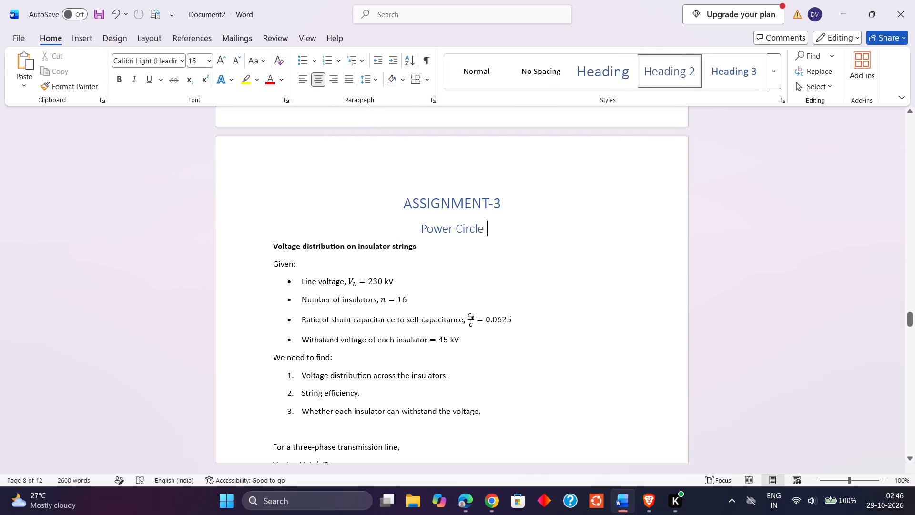
Insert three blank lines after the "assuming V_1 = 1." sentence to move the whole relative voltage table onto the next page.
{"action": "scroll", "coordinate": [267, 236], "scroll_direction": "down", "scroll_amount": 3}
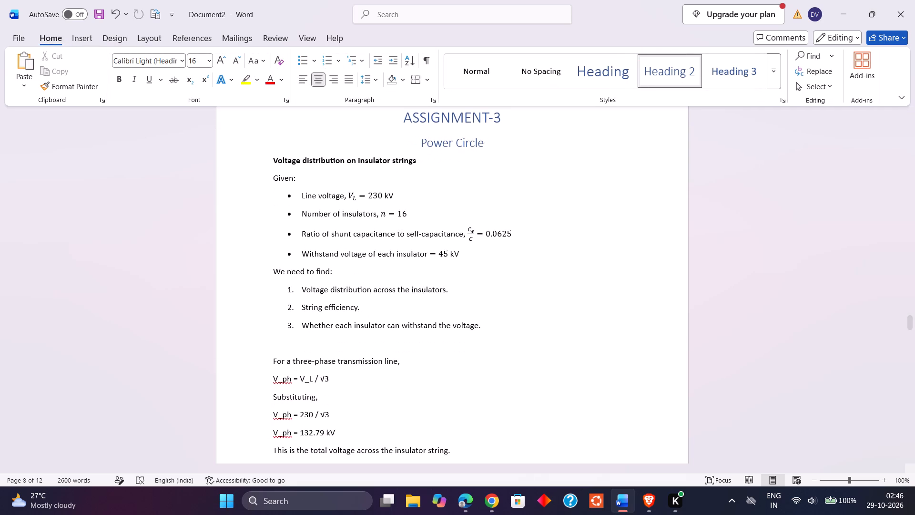
{"action": "scroll", "coordinate": [274, 245], "scroll_direction": "down", "scroll_amount": 3}
{"action": "scroll", "coordinate": [285, 293], "scroll_direction": "down", "scroll_amount": 3}
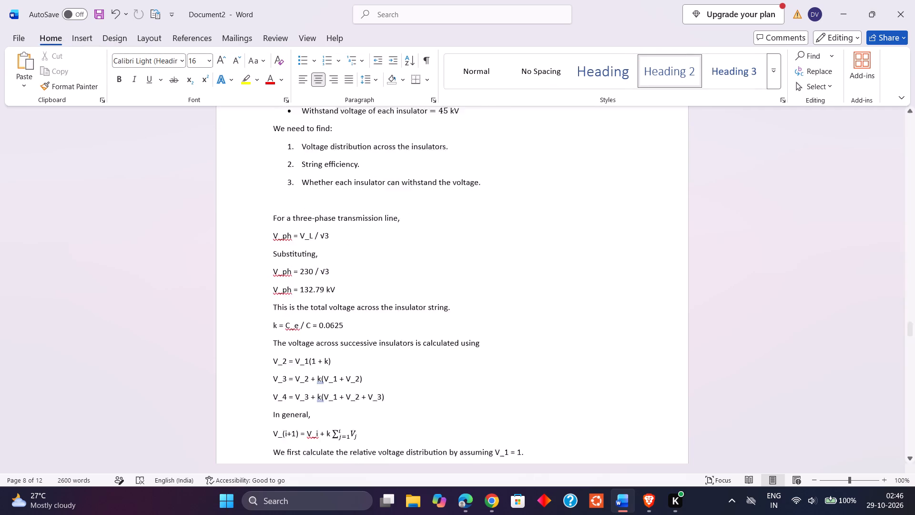
{"action": "scroll", "coordinate": [285, 296], "scroll_direction": "down", "scroll_amount": 2}
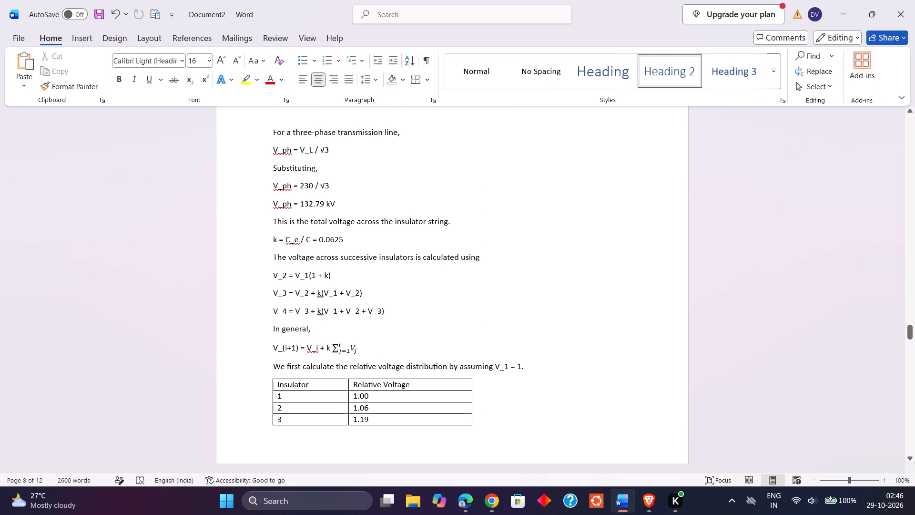
{"action": "scroll", "coordinate": [358, 275], "scroll_direction": "down", "scroll_amount": 4}
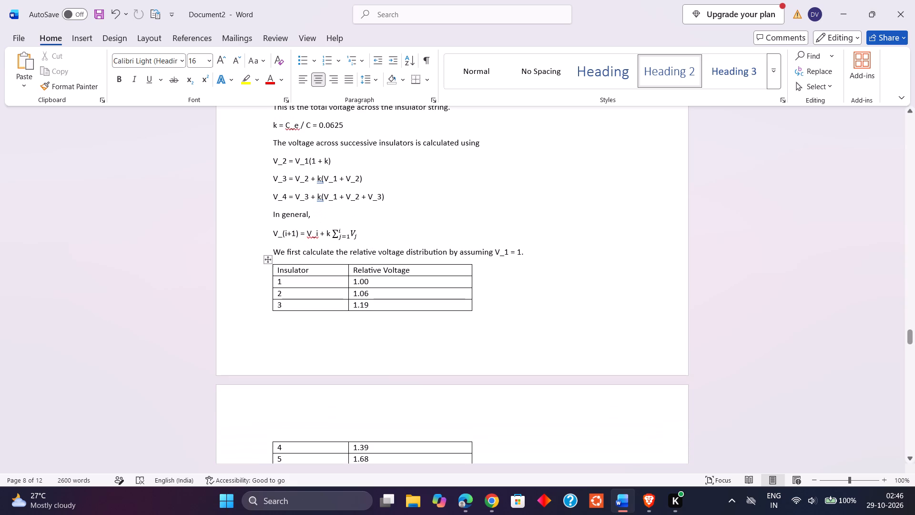
{"action": "left_click", "coordinate": [553, 247]}
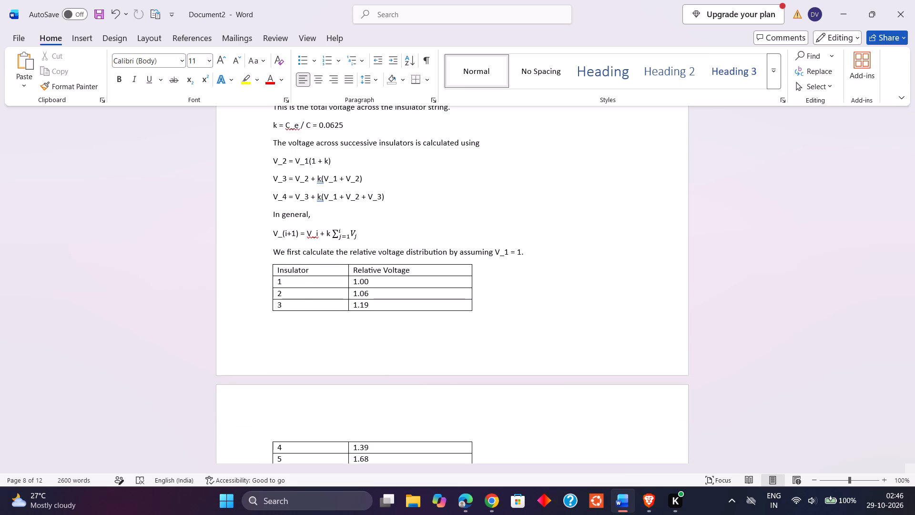
{"action": "key", "text": "Return"}
{"action": "key", "text": "Return"}
{"action": "key", "text": "Return"}
{"action": "scroll", "coordinate": [552, 248], "scroll_direction": "down", "scroll_amount": 3}
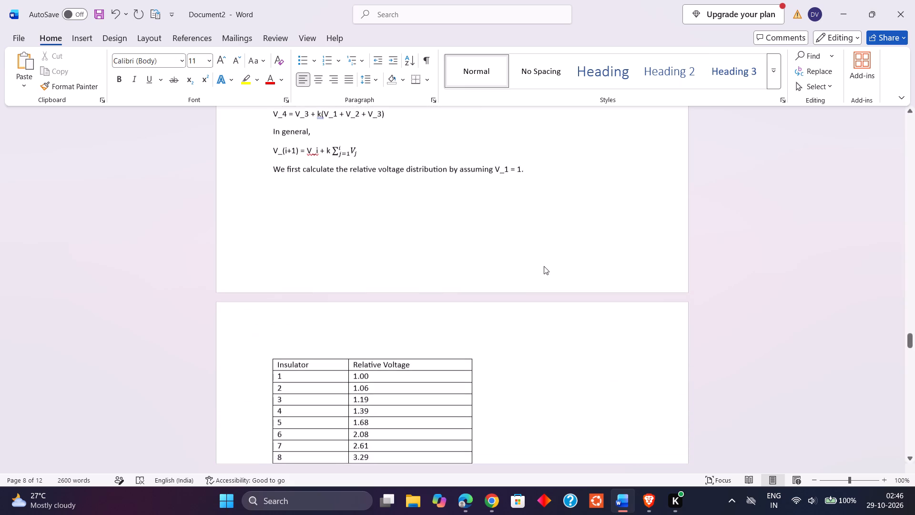
{"action": "scroll", "coordinate": [544, 266], "scroll_direction": "down", "scroll_amount": 5}
{"action": "scroll", "coordinate": [544, 266], "scroll_direction": "up", "scroll_amount": 6}
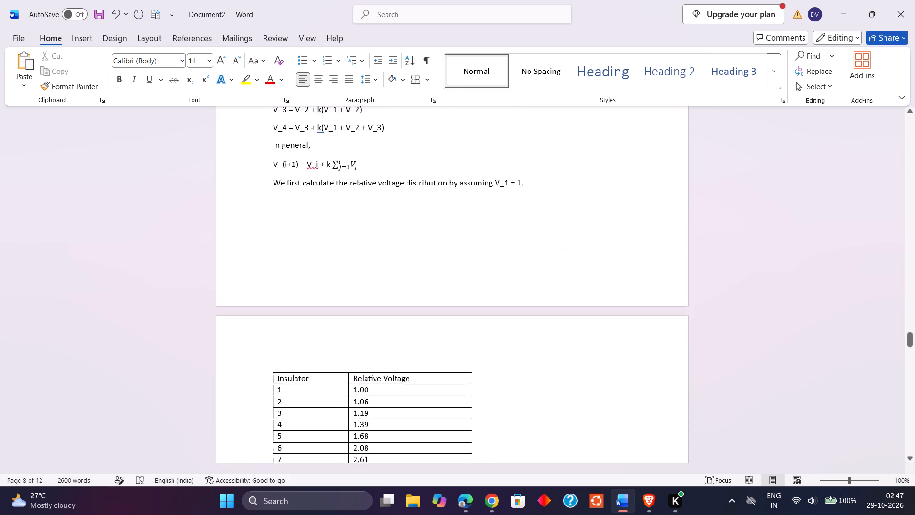
Italicize the line "Conversion factor = 1.2387 kV" above the insulator voltage table.
{"action": "scroll", "coordinate": [536, 245], "scroll_direction": "down", "scroll_amount": 9}
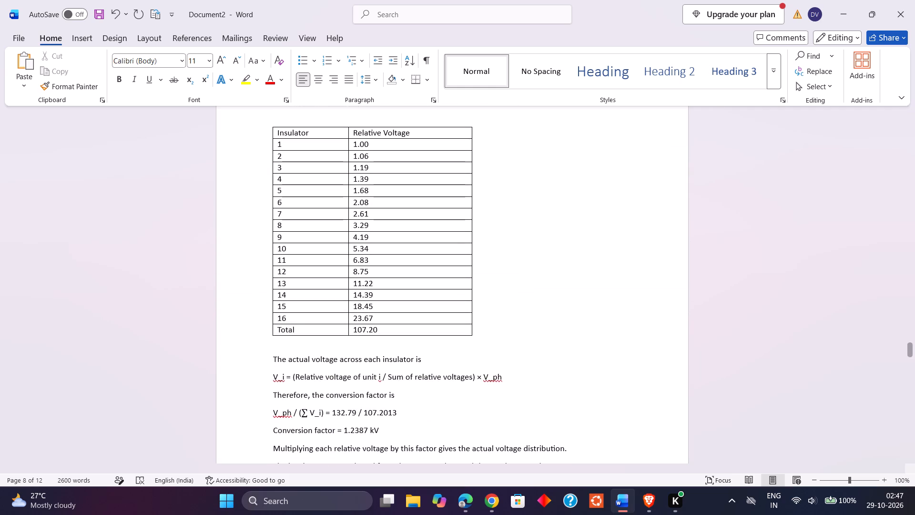
{"action": "scroll", "coordinate": [536, 243], "scroll_direction": "down", "scroll_amount": 3}
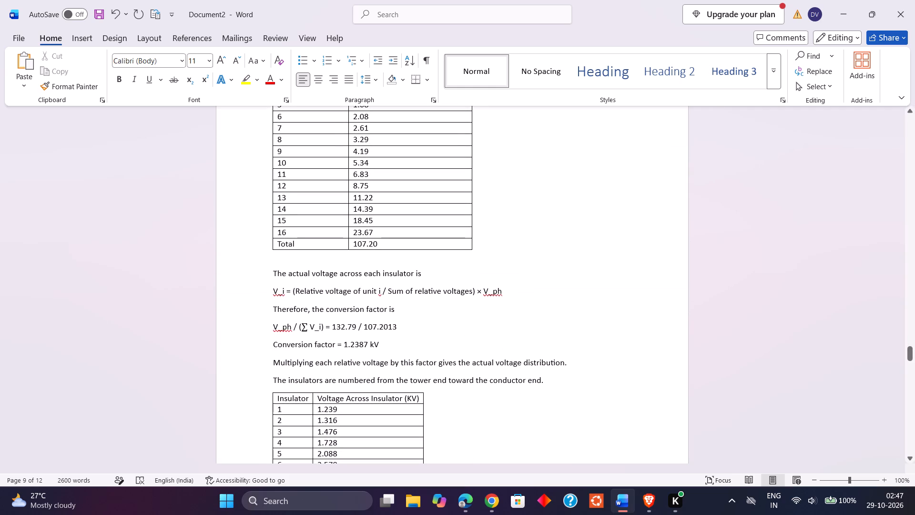
{"action": "scroll", "coordinate": [438, 314], "scroll_direction": "down", "scroll_amount": 3}
{"action": "scroll", "coordinate": [526, 305], "scroll_direction": "down", "scroll_amount": 2}
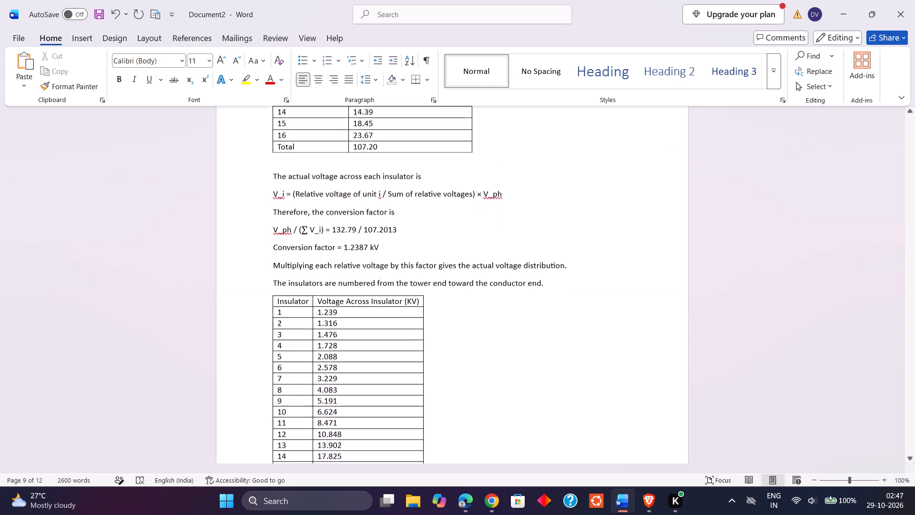
{"action": "scroll", "coordinate": [526, 305], "scroll_direction": "down", "scroll_amount": 6}
{"action": "scroll", "coordinate": [526, 305], "scroll_direction": "up", "scroll_amount": 6}
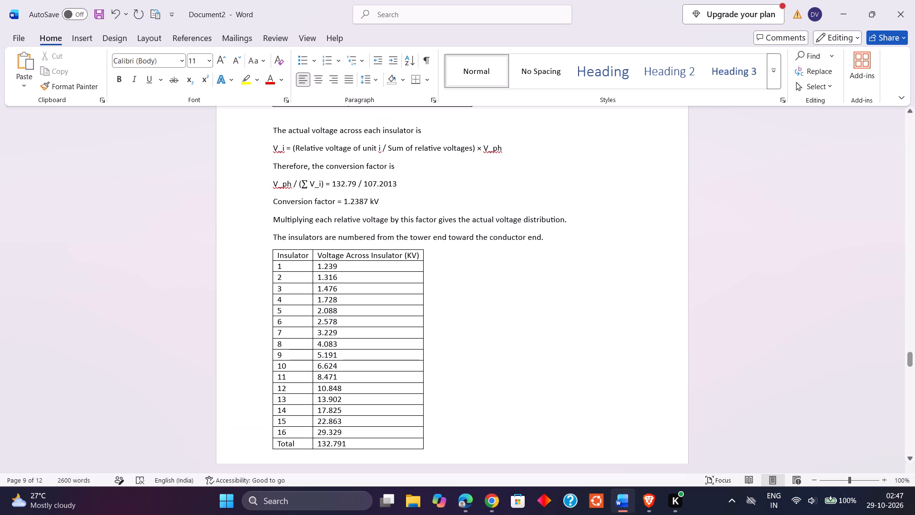
{"action": "scroll", "coordinate": [404, 304], "scroll_direction": "down", "scroll_amount": 6}
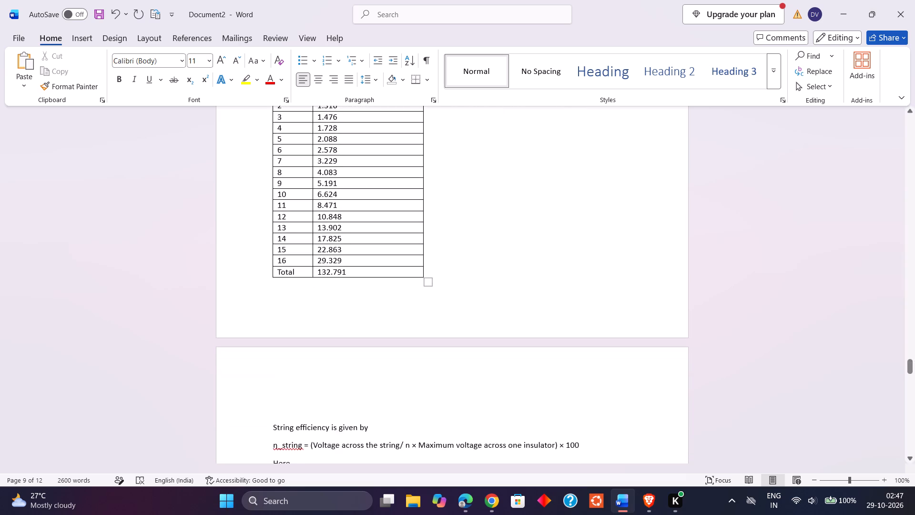
{"action": "scroll", "coordinate": [379, 235], "scroll_direction": "up", "scroll_amount": 5}
{"action": "left_click_drag", "start_coordinate": [266, 174], "coordinate": [344, 176]}
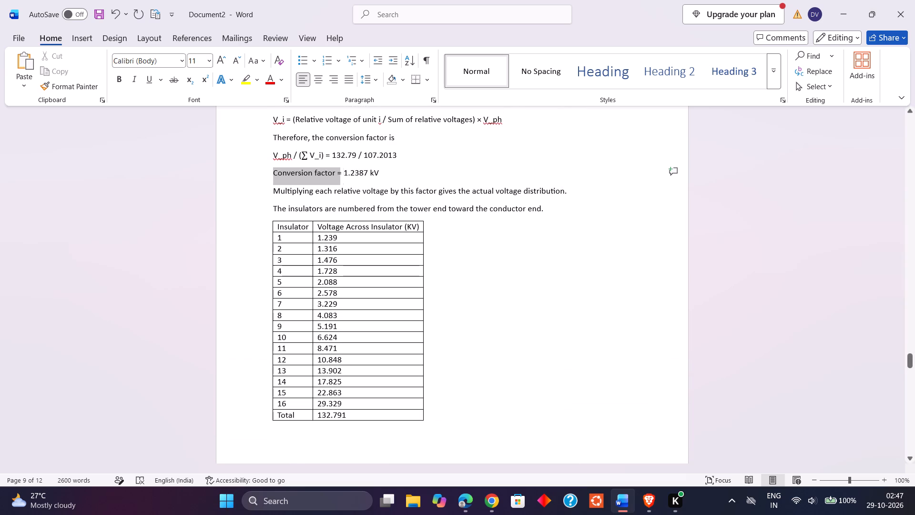
{"action": "left_click_drag", "start_coordinate": [344, 176], "coordinate": [373, 173]}
{"action": "left_click", "coordinate": [394, 156]}
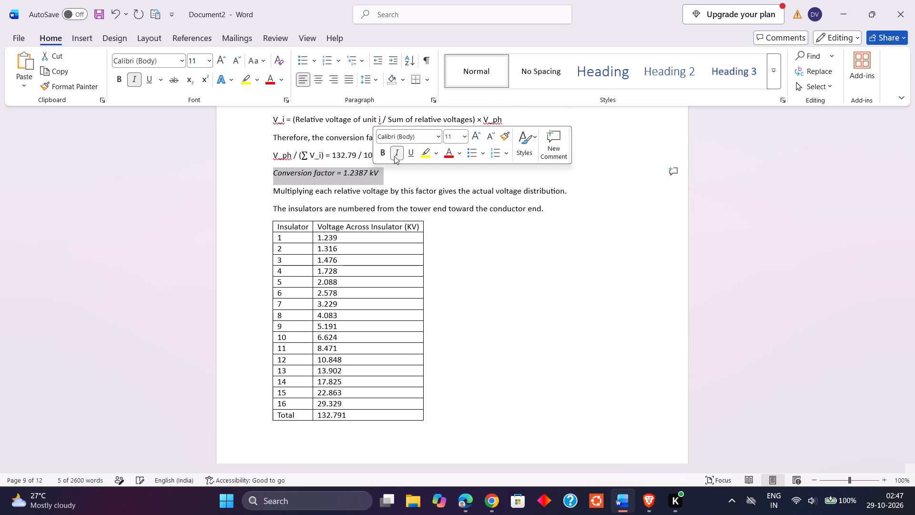
Make the sentence "Therefore, all 16 insulators satisfy the specified 45 kV withstand criterion." bold, italic and underlined.
{"action": "scroll", "coordinate": [395, 181], "scroll_direction": "down", "scroll_amount": 2}
{"action": "scroll", "coordinate": [385, 235], "scroll_direction": "down", "scroll_amount": 9}
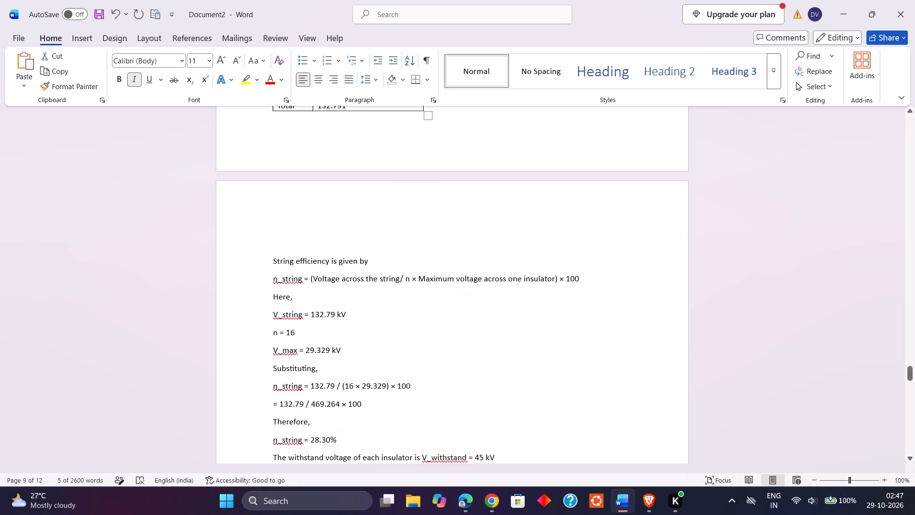
{"action": "scroll", "coordinate": [361, 293], "scroll_direction": "down", "scroll_amount": 1}
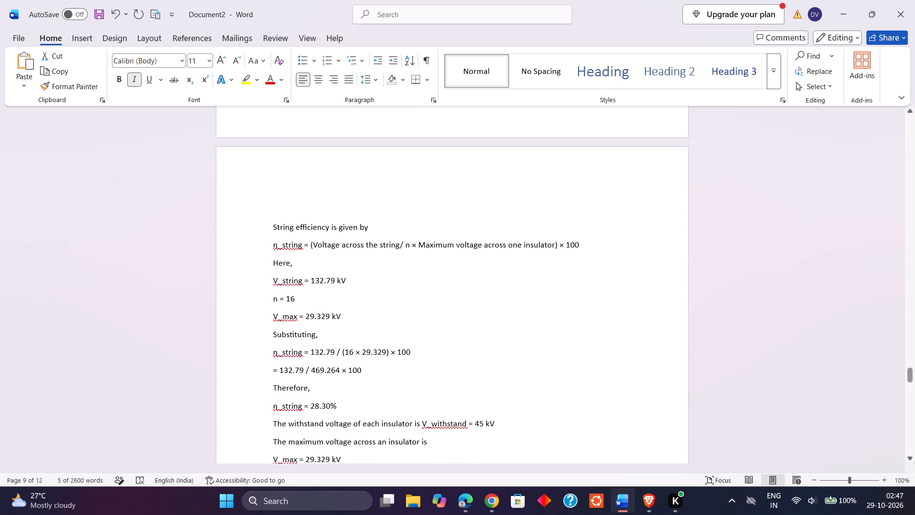
{"action": "scroll", "coordinate": [290, 295], "scroll_direction": "down", "scroll_amount": 8}
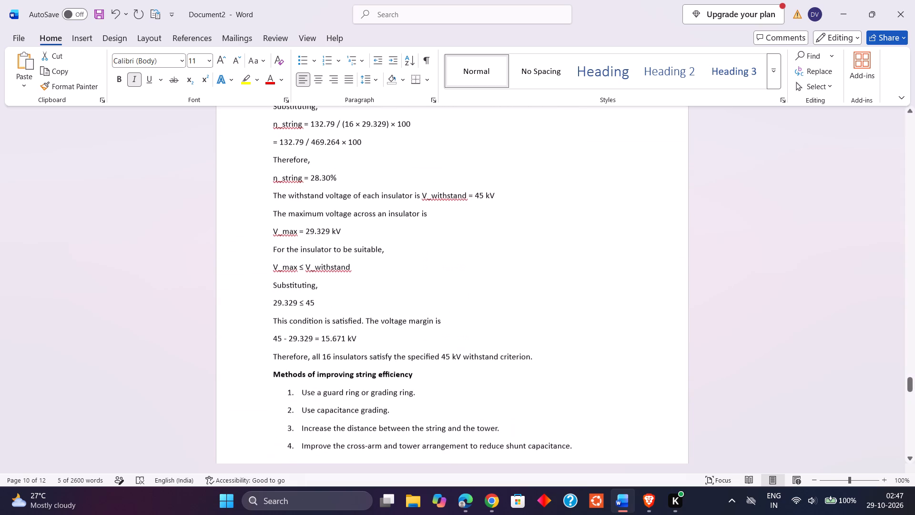
{"action": "scroll", "coordinate": [290, 295], "scroll_direction": "down", "scroll_amount": 4}
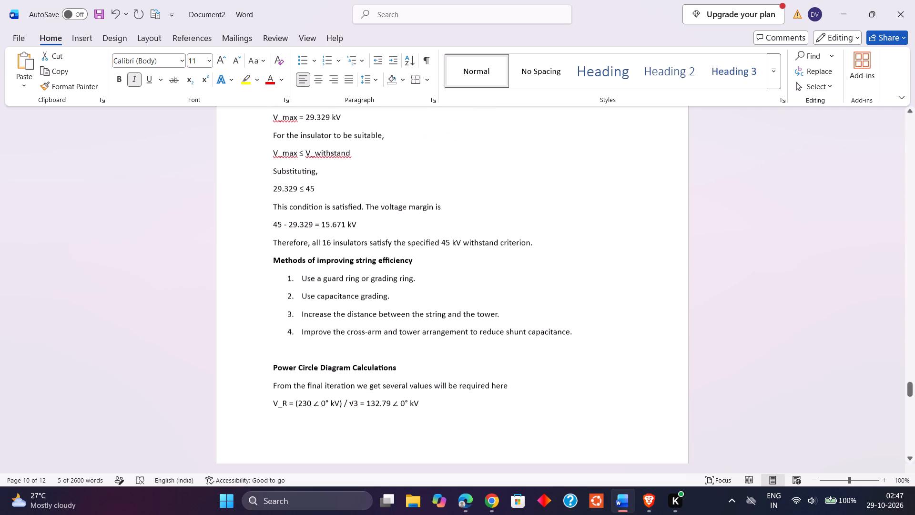
{"action": "scroll", "coordinate": [290, 295], "scroll_direction": "down", "scroll_amount": 4}
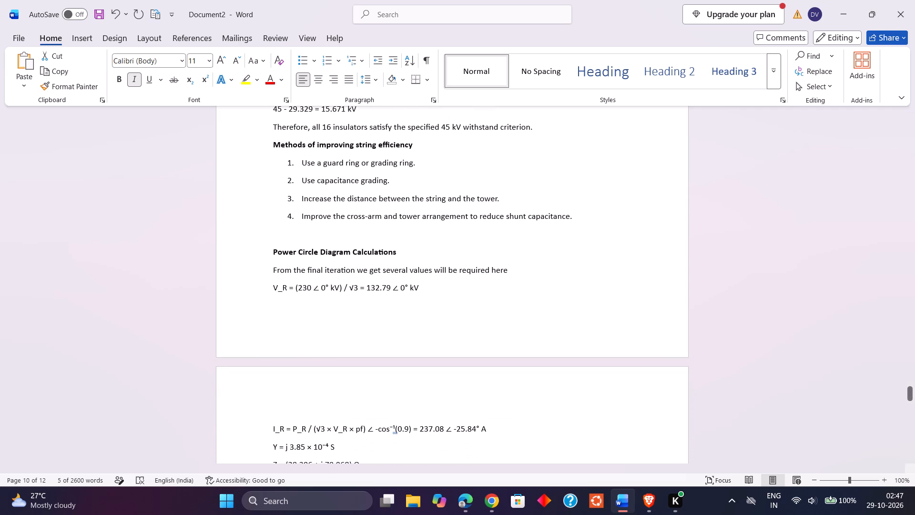
{"action": "scroll", "coordinate": [348, 242], "scroll_direction": "up", "scroll_amount": 4}
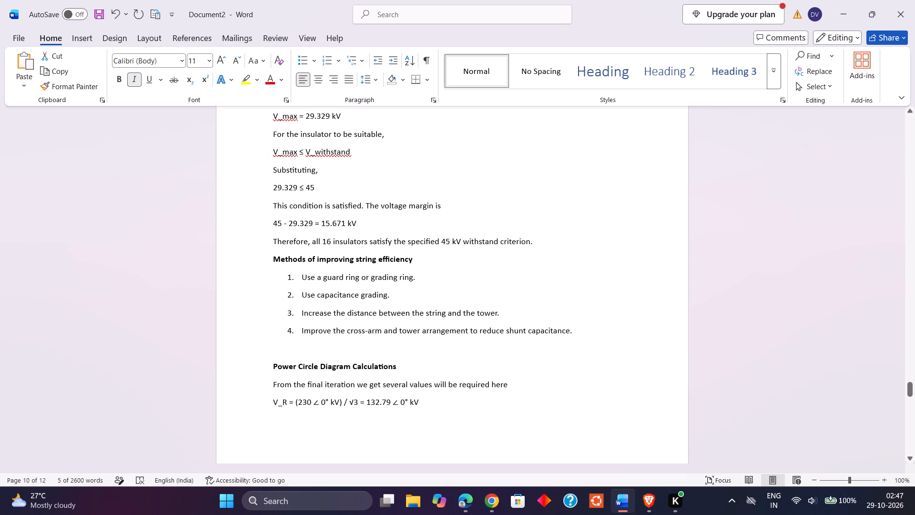
{"action": "left_click_drag", "start_coordinate": [272, 239], "coordinate": [552, 240]}
{"action": "left_click", "coordinate": [569, 220]}
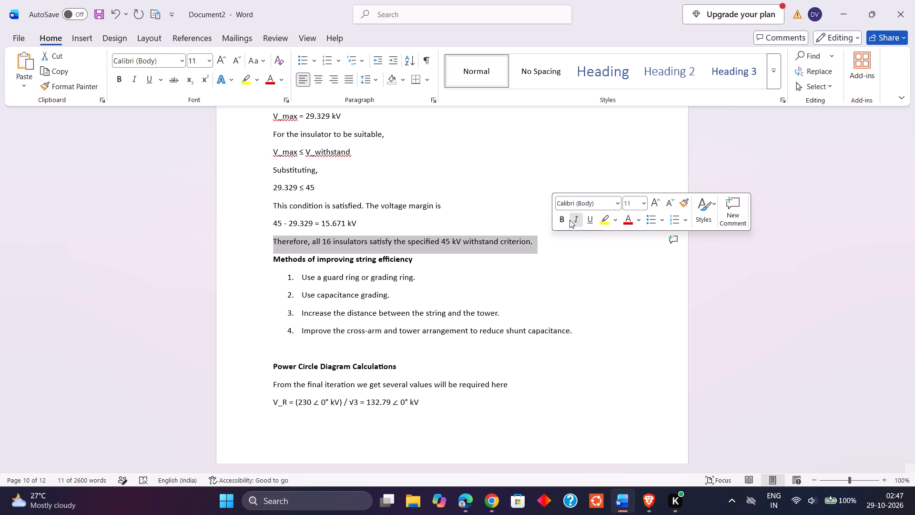
{"action": "left_click", "coordinate": [566, 219]}
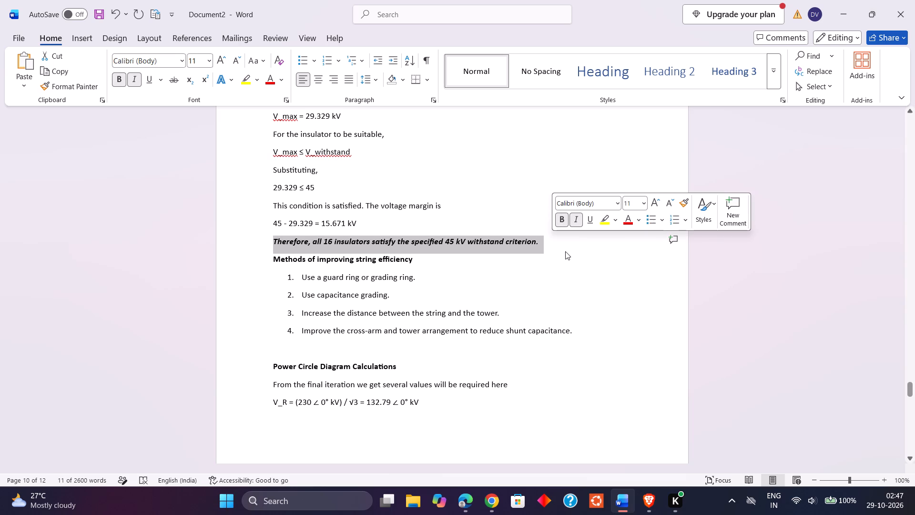
{"action": "left_click", "coordinate": [585, 221]}
{"action": "left_click", "coordinate": [560, 275]}
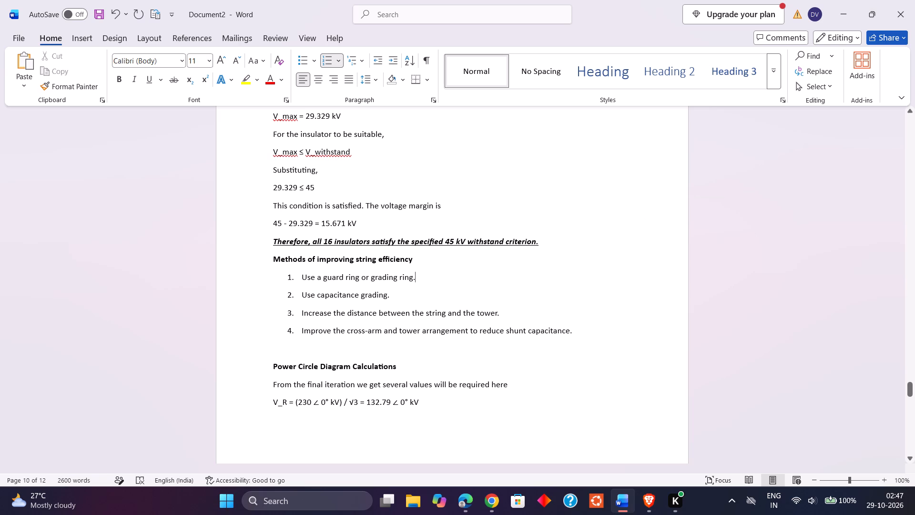
Add three blank lines above "Power Circle Diagram Calculations" to move that section onto the next page.
{"action": "scroll", "coordinate": [414, 322], "scroll_direction": "down", "scroll_amount": 2}
{"action": "left_click", "coordinate": [416, 291]}
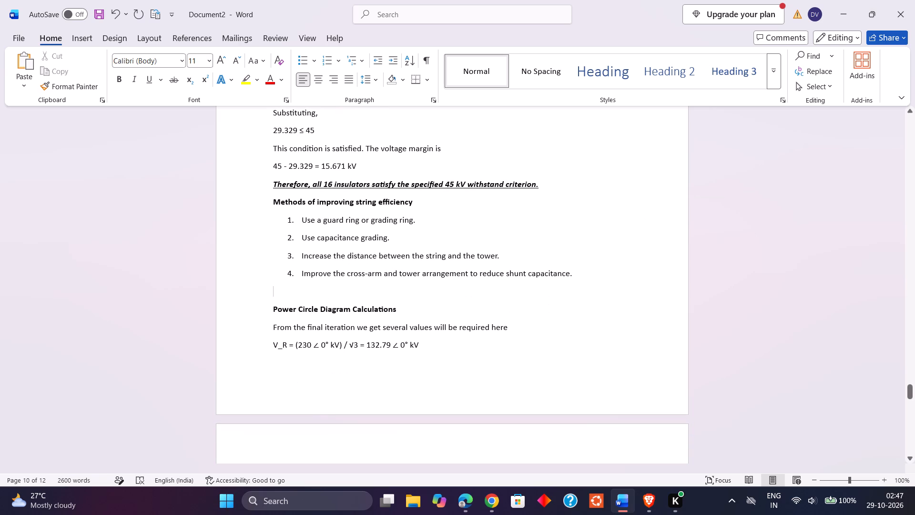
{"action": "key", "text": "Return"}
{"action": "key", "text": "Return"}
{"action": "key", "text": "Return"}
{"action": "scroll", "coordinate": [416, 291], "scroll_direction": "down", "scroll_amount": 1}
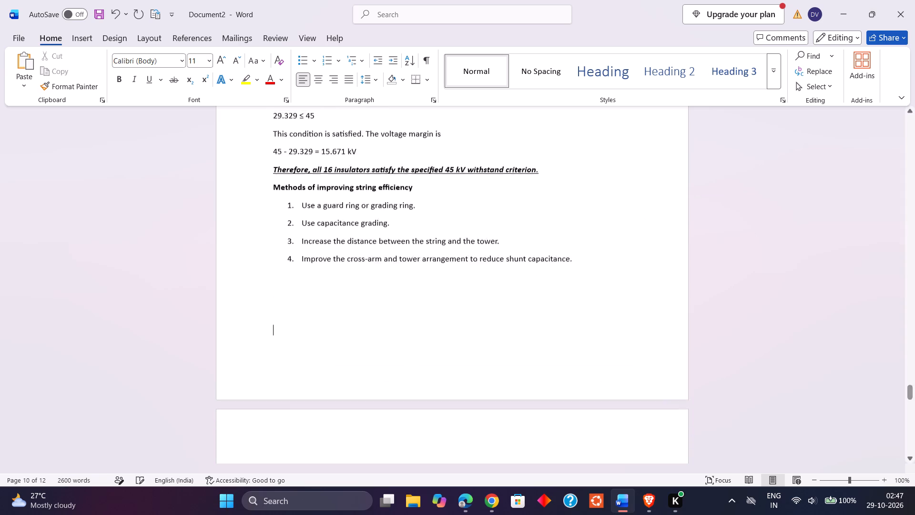
{"action": "scroll", "coordinate": [416, 291], "scroll_direction": "down", "scroll_amount": 4}
Set the "Power Circle Diagram Calculations" heading to font size 14 and underline it.
{"action": "left_click_drag", "start_coordinate": [274, 339], "coordinate": [357, 330]}
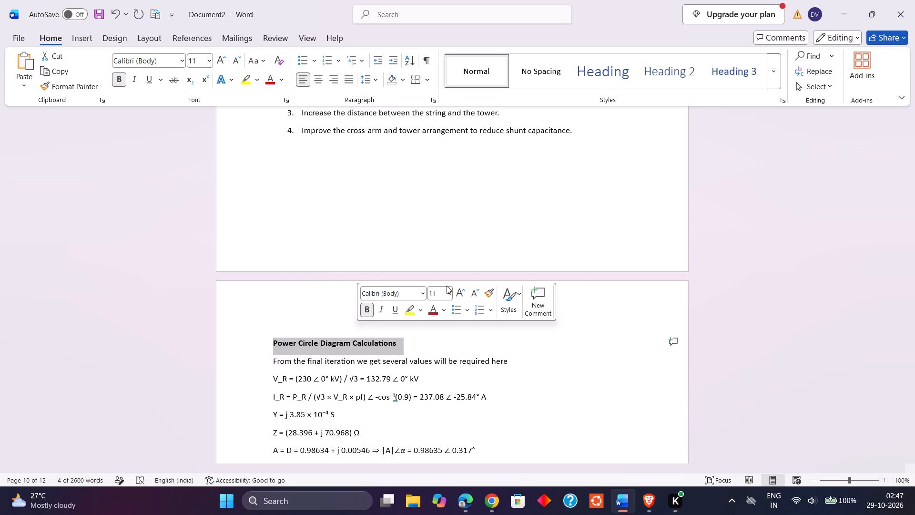
{"action": "left_click", "coordinate": [447, 289]}
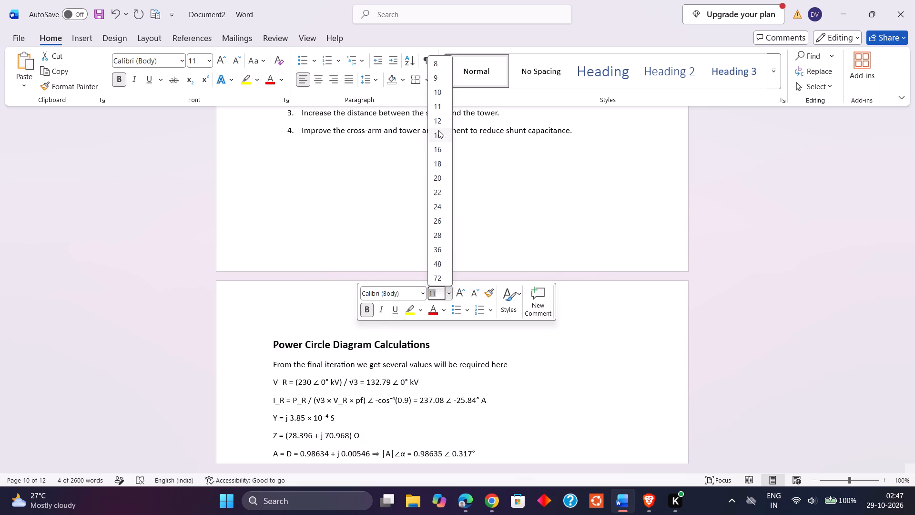
{"action": "left_click", "coordinate": [438, 130]}
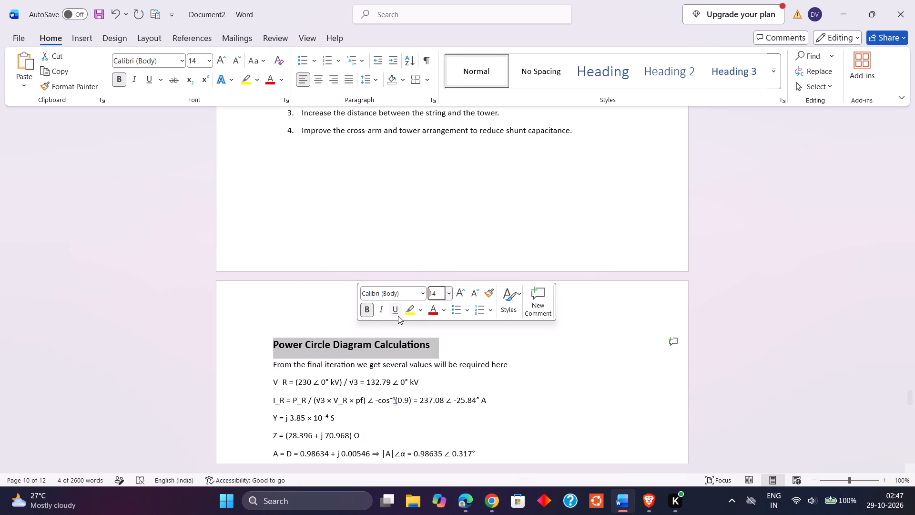
{"action": "left_click", "coordinate": [398, 316]}
{"action": "left_click", "coordinate": [397, 383]}
Underline the "Voltage distribution on insulator strings" heading below the ASSIGNMENT-3 title.
{"action": "scroll", "coordinate": [397, 383], "scroll_direction": "down", "scroll_amount": 8}
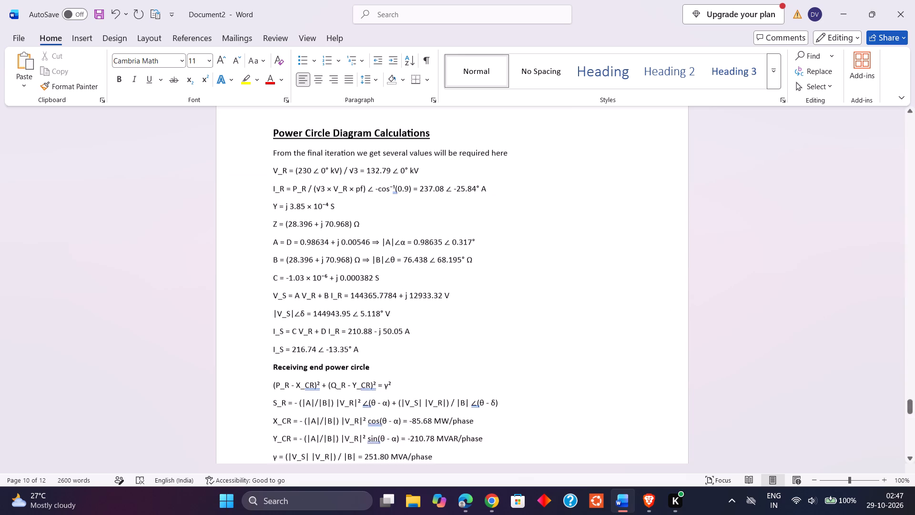
{"action": "scroll", "coordinate": [398, 382], "scroll_direction": "up", "scroll_amount": 20}
{"action": "scroll", "coordinate": [398, 382], "scroll_direction": "up", "scroll_amount": 13}
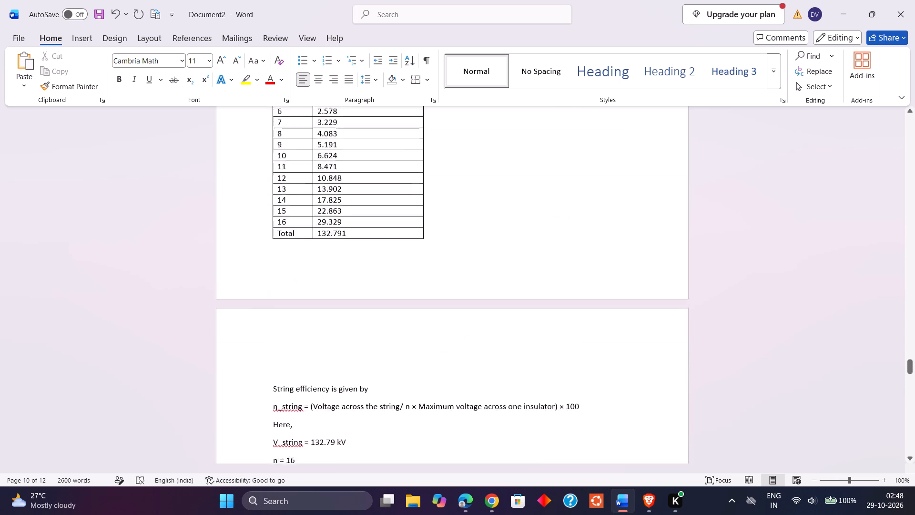
{"action": "scroll", "coordinate": [404, 365], "scroll_direction": "up", "scroll_amount": 20}
{"action": "scroll", "coordinate": [404, 365], "scroll_direction": "up", "scroll_amount": 16}
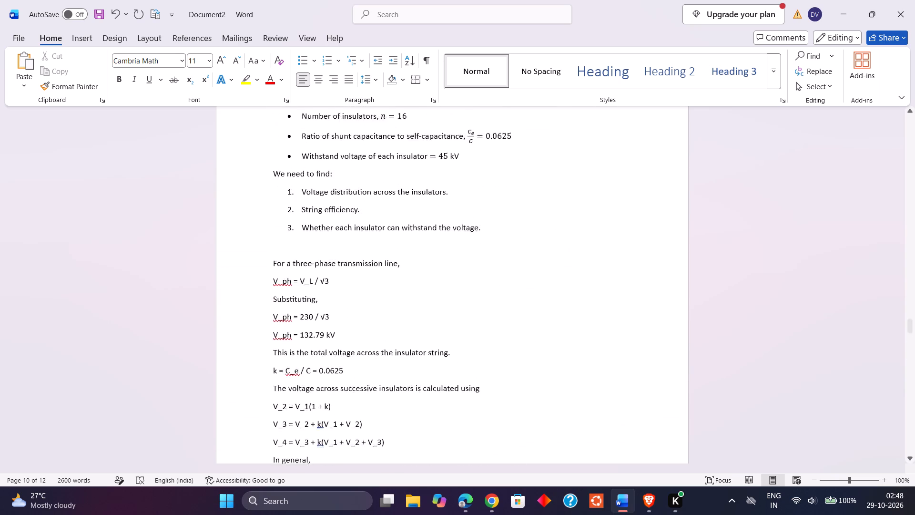
{"action": "scroll", "coordinate": [404, 364], "scroll_direction": "up", "scroll_amount": 7}
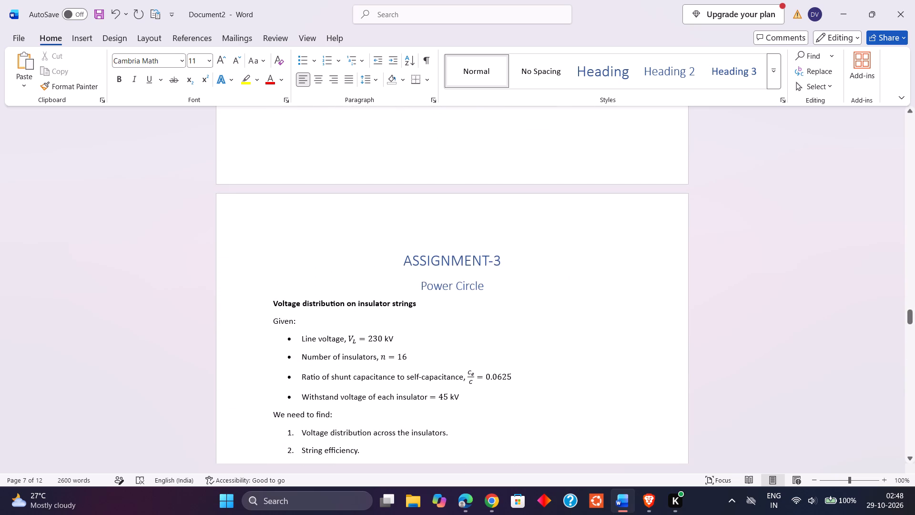
{"action": "left_click_drag", "start_coordinate": [270, 297], "coordinate": [366, 294]}
{"action": "left_click_drag", "start_coordinate": [434, 302], "coordinate": [391, 304]}
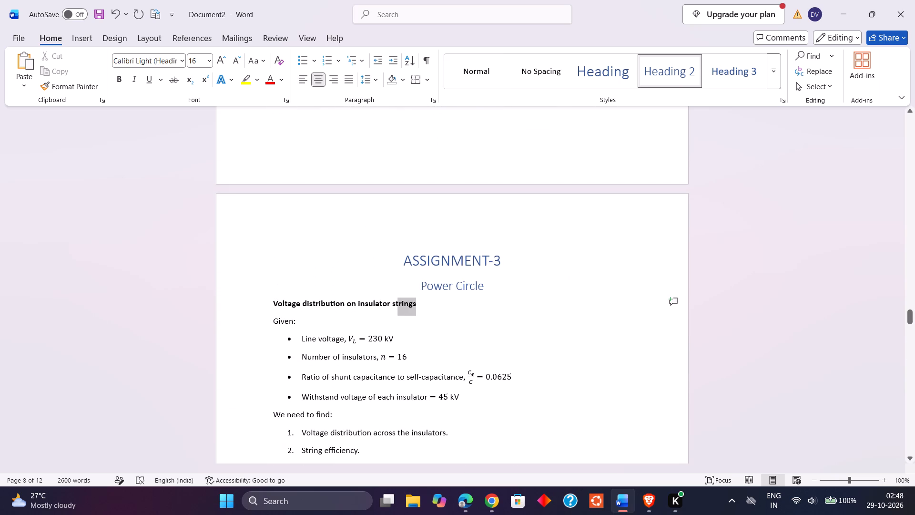
{"action": "left_click_drag", "start_coordinate": [391, 304], "coordinate": [278, 305]}
{"action": "left_click", "coordinate": [318, 287]}
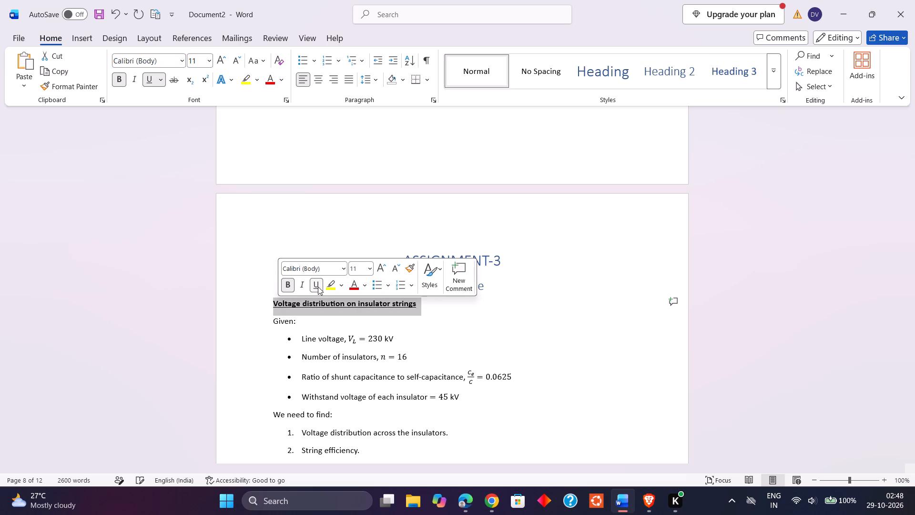
Underline the "Receiving end power circle" and "Receiving end operating point" headings in the power circle calculations.
{"action": "scroll", "coordinate": [322, 304], "scroll_direction": "down", "scroll_amount": 20}
{"action": "scroll", "coordinate": [322, 304], "scroll_direction": "down", "scroll_amount": 14}
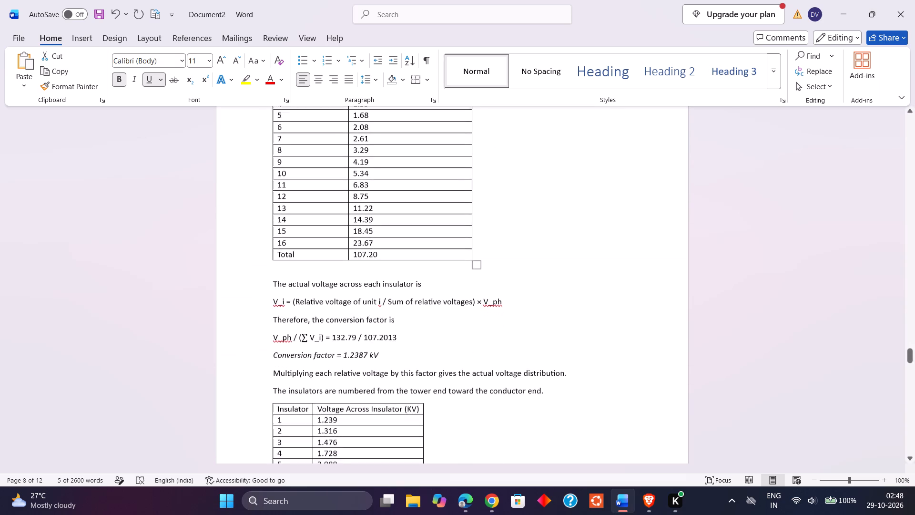
{"action": "scroll", "coordinate": [340, 371], "scroll_direction": "down", "scroll_amount": 20}
{"action": "scroll", "coordinate": [340, 371], "scroll_direction": "down", "scroll_amount": 20}
{"action": "scroll", "coordinate": [341, 368], "scroll_direction": "down", "scroll_amount": 8}
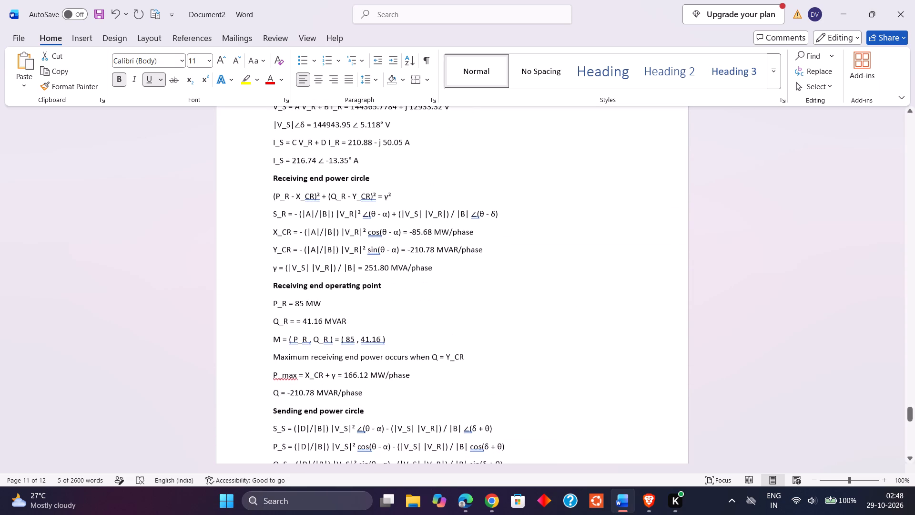
{"action": "scroll", "coordinate": [341, 368], "scroll_direction": "up", "scroll_amount": 7}
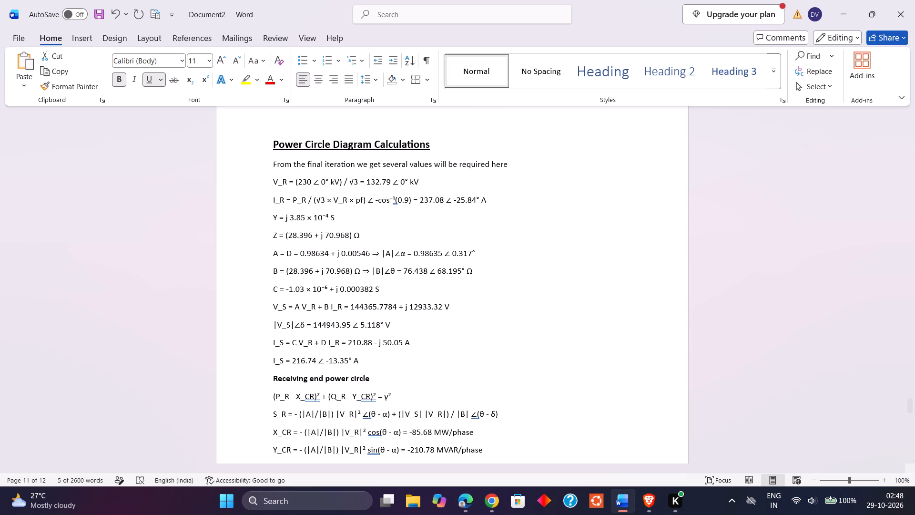
{"action": "scroll", "coordinate": [341, 368], "scroll_direction": "down", "scroll_amount": 5}
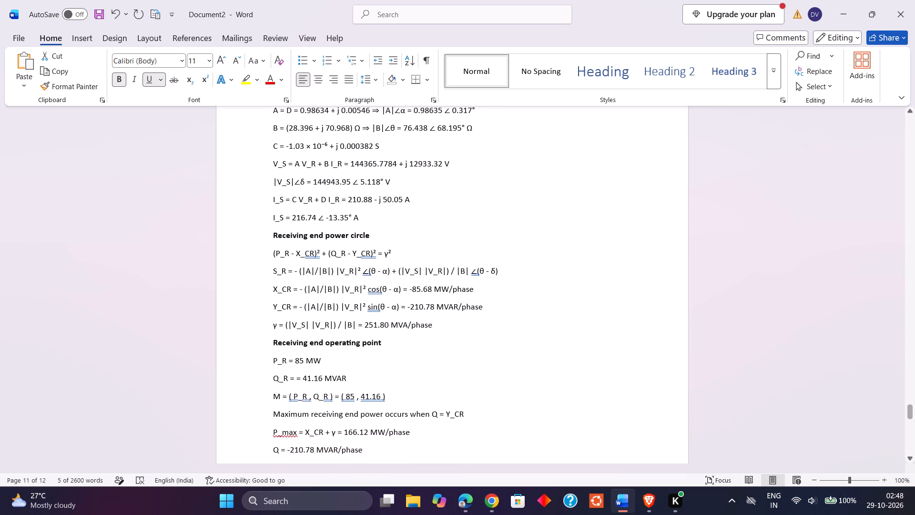
{"action": "left_click_drag", "start_coordinate": [270, 236], "coordinate": [357, 235]}
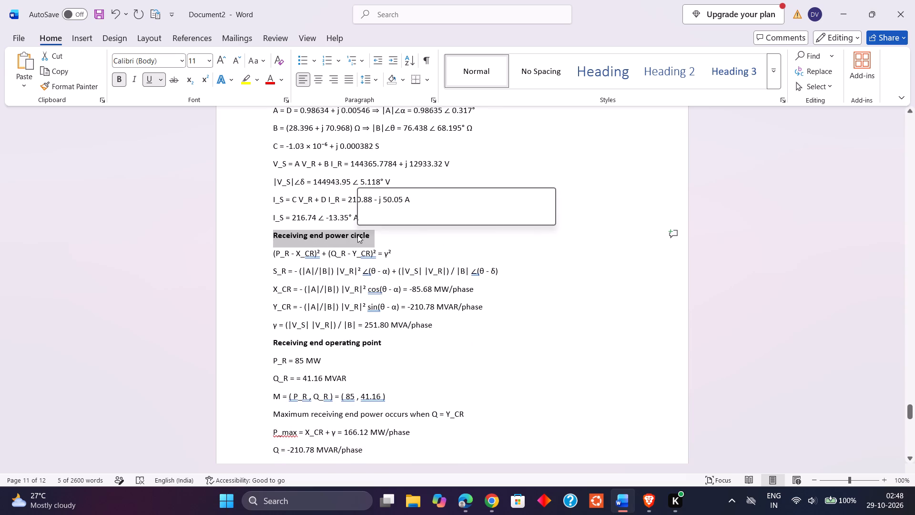
{"action": "key", "text": "ctrl+u"}
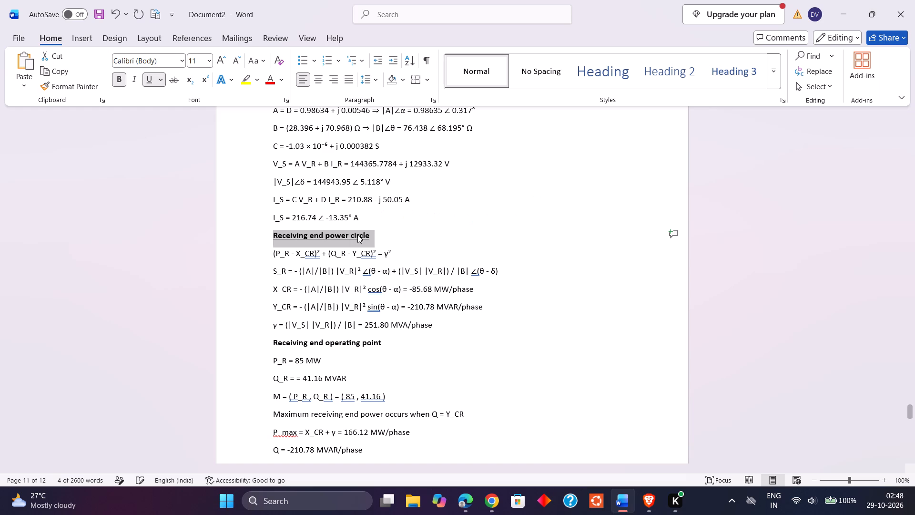
{"action": "left_click_drag", "start_coordinate": [271, 345], "coordinate": [288, 344]}
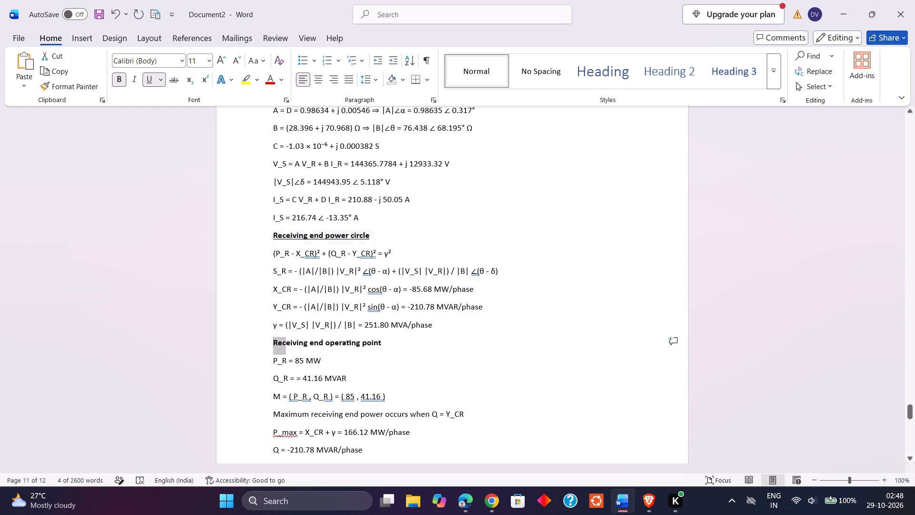
{"action": "left_click_drag", "start_coordinate": [288, 344], "coordinate": [369, 341]}
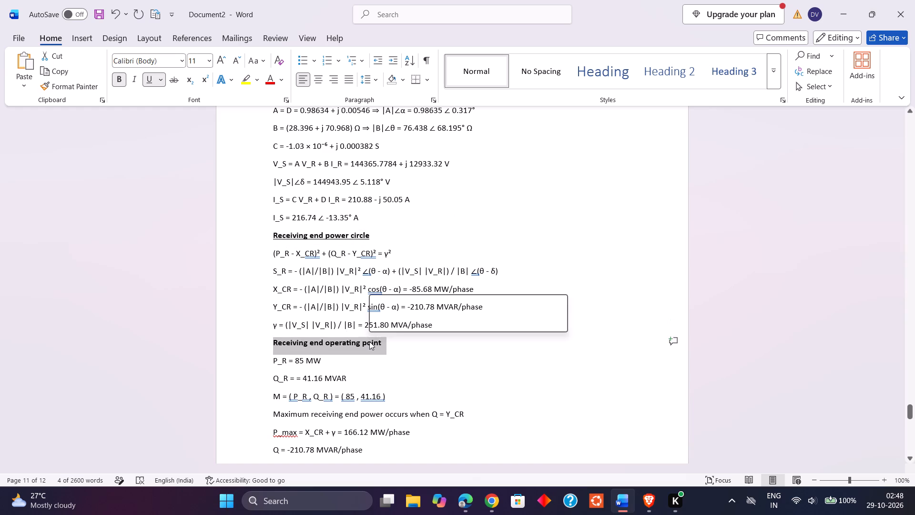
{"action": "key", "text": "ctrl+u"}
Underline the "Sending end power circle" and "Sending end operating point" headings.
{"action": "scroll", "coordinate": [369, 341], "scroll_direction": "down", "scroll_amount": 3}
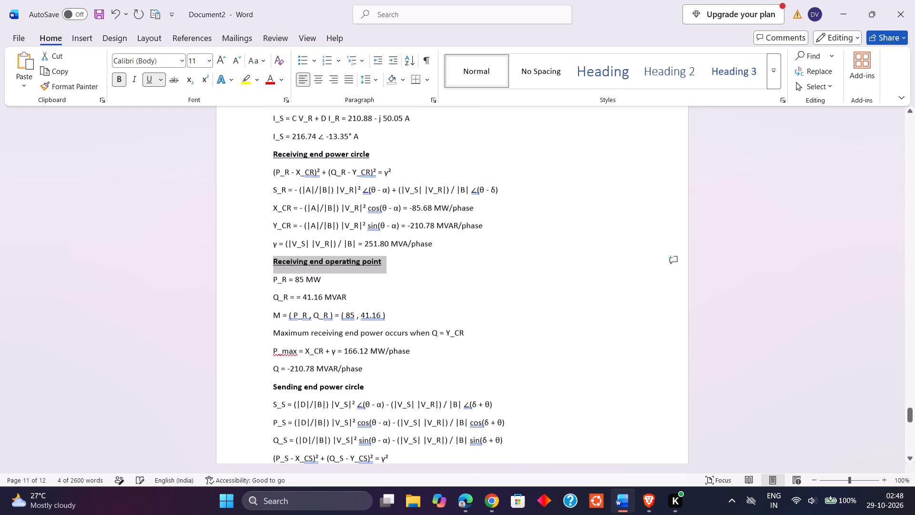
{"action": "scroll", "coordinate": [367, 343], "scroll_direction": "down", "scroll_amount": 1}
{"action": "left_click_drag", "start_coordinate": [271, 352], "coordinate": [334, 350]}
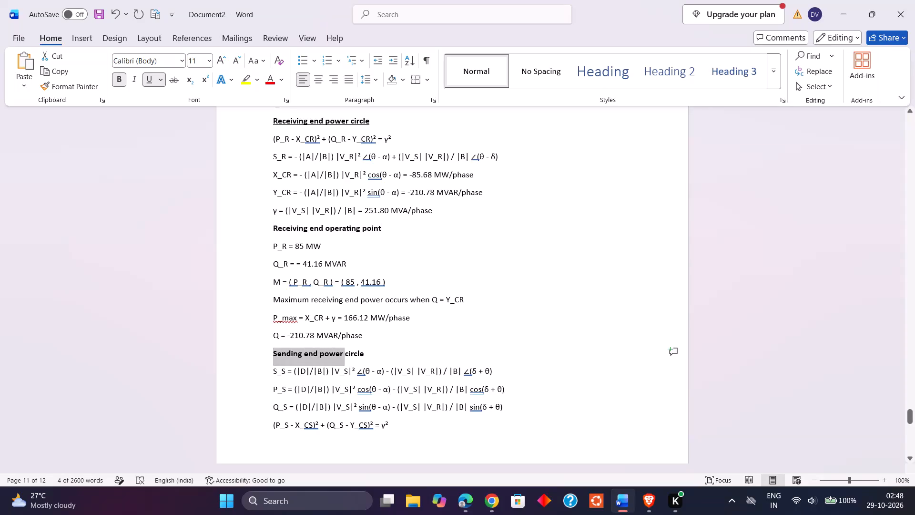
{"action": "left_click_drag", "start_coordinate": [334, 350], "coordinate": [352, 349]}
{"action": "key", "text": "ctrl+u"}
{"action": "scroll", "coordinate": [348, 346], "scroll_direction": "down", "scroll_amount": 5}
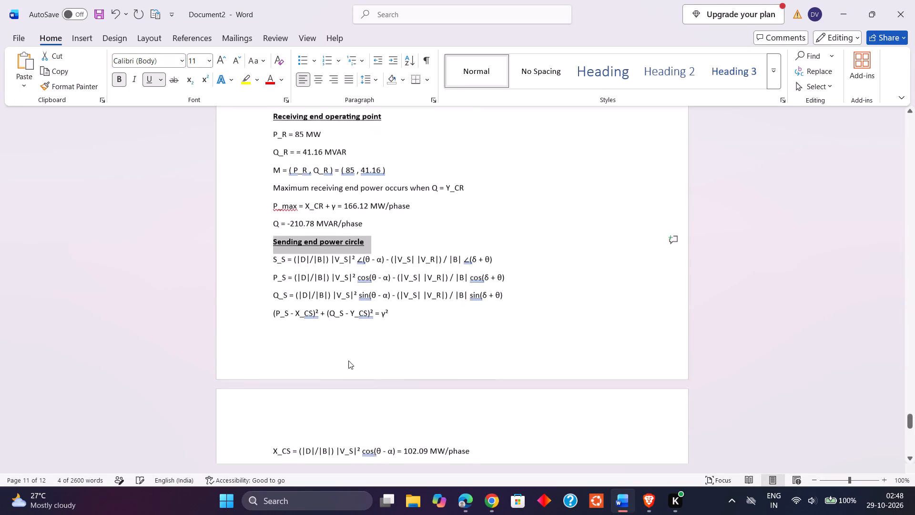
{"action": "scroll", "coordinate": [348, 360], "scroll_direction": "down", "scroll_amount": 6}
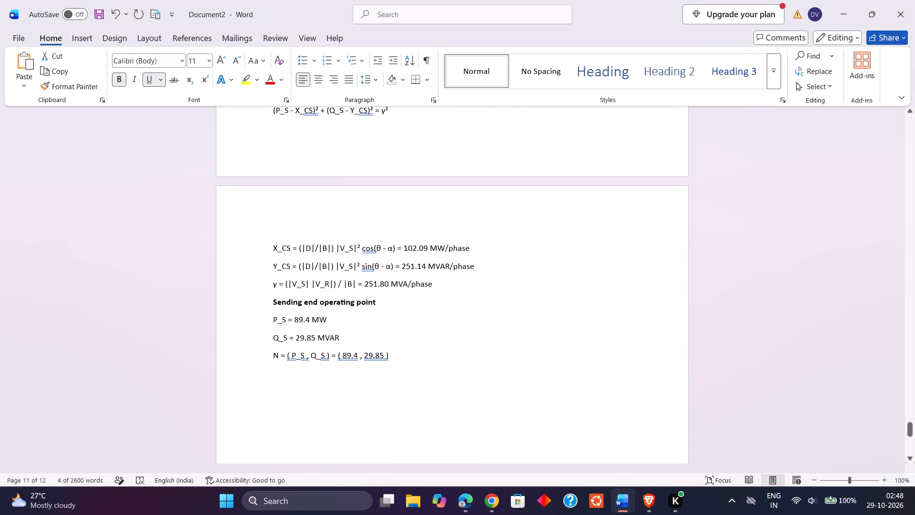
{"action": "left_click_drag", "start_coordinate": [268, 303], "coordinate": [369, 308]}
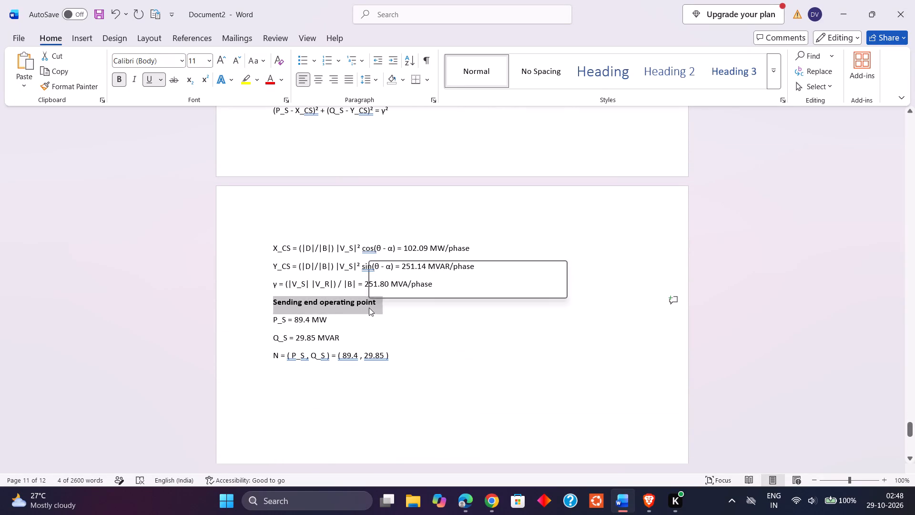
{"action": "key", "text": "ctrl+u"}
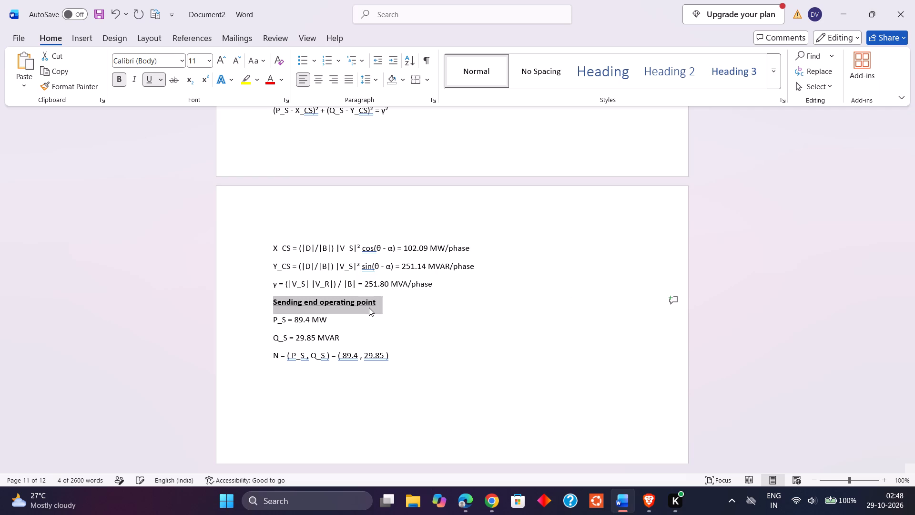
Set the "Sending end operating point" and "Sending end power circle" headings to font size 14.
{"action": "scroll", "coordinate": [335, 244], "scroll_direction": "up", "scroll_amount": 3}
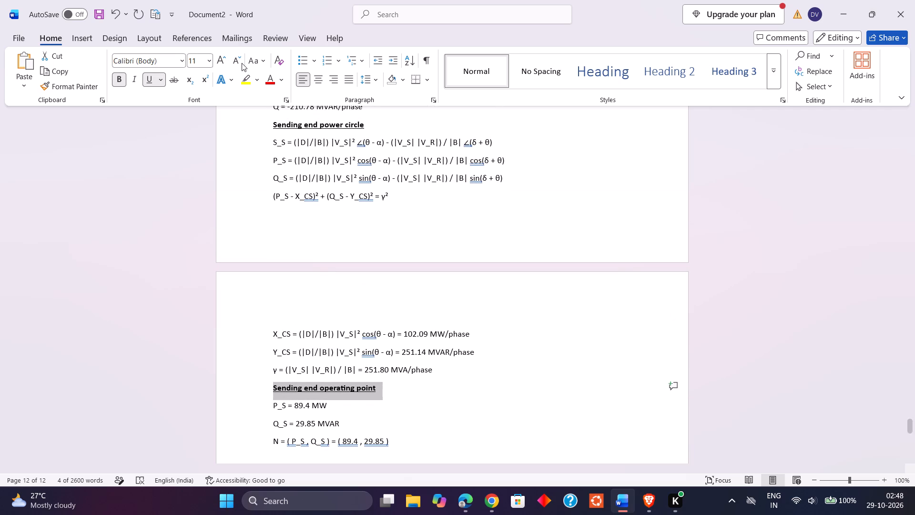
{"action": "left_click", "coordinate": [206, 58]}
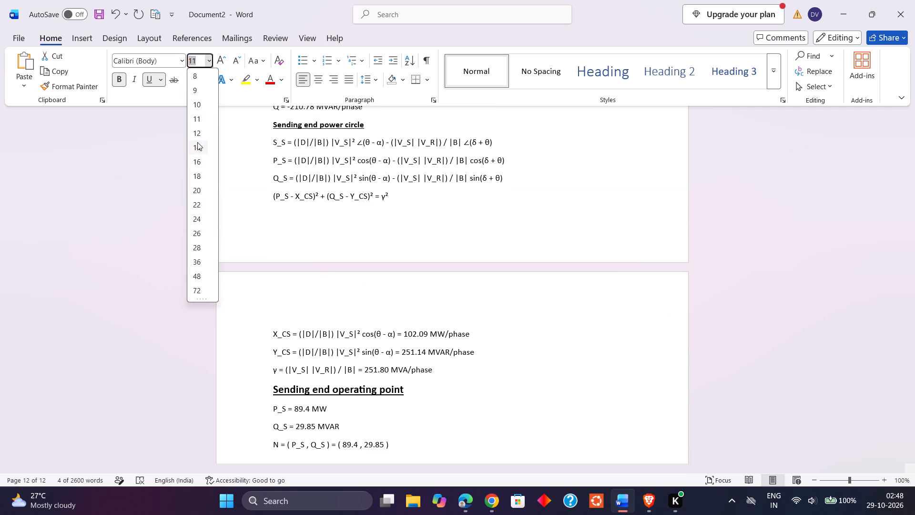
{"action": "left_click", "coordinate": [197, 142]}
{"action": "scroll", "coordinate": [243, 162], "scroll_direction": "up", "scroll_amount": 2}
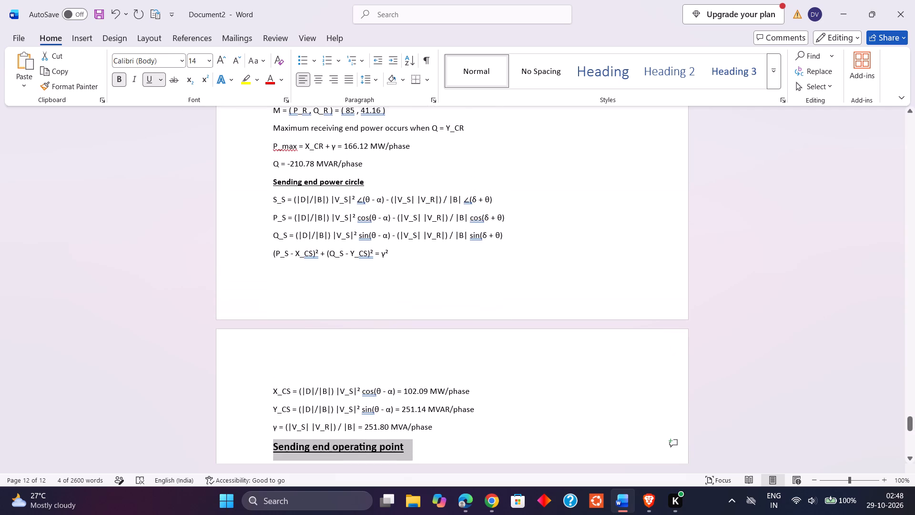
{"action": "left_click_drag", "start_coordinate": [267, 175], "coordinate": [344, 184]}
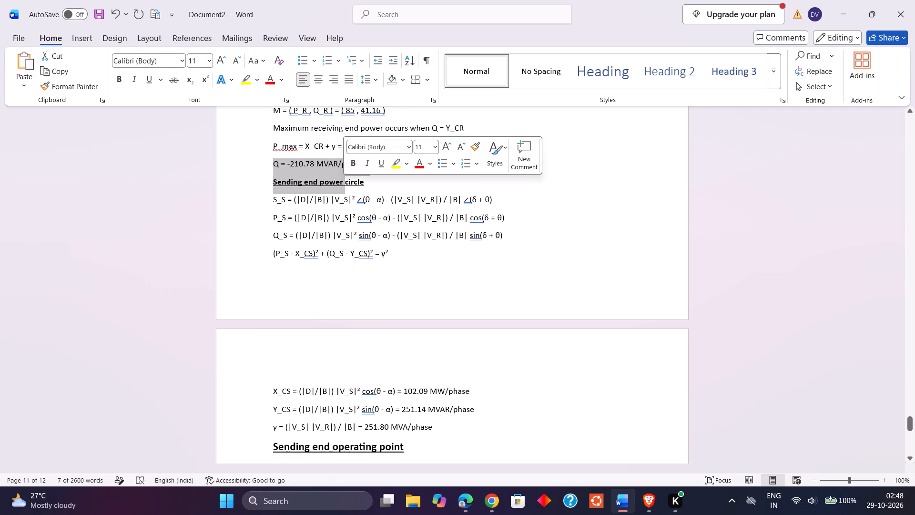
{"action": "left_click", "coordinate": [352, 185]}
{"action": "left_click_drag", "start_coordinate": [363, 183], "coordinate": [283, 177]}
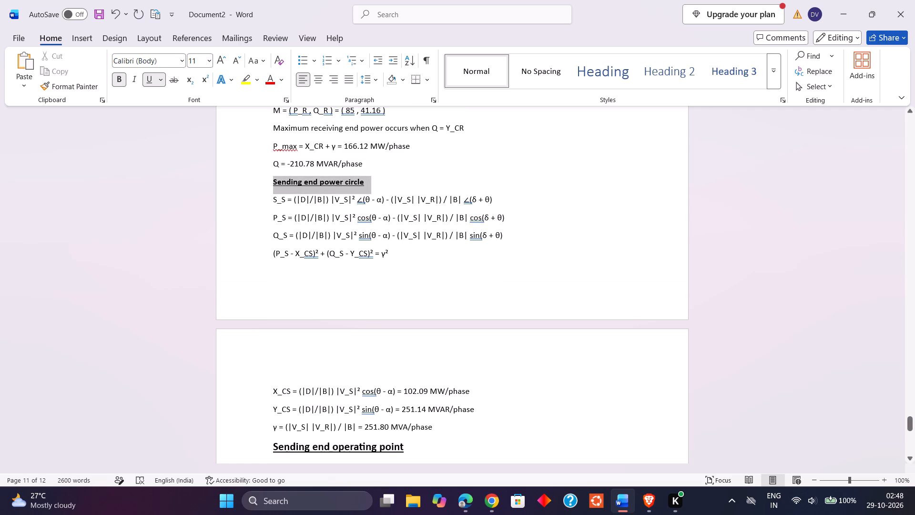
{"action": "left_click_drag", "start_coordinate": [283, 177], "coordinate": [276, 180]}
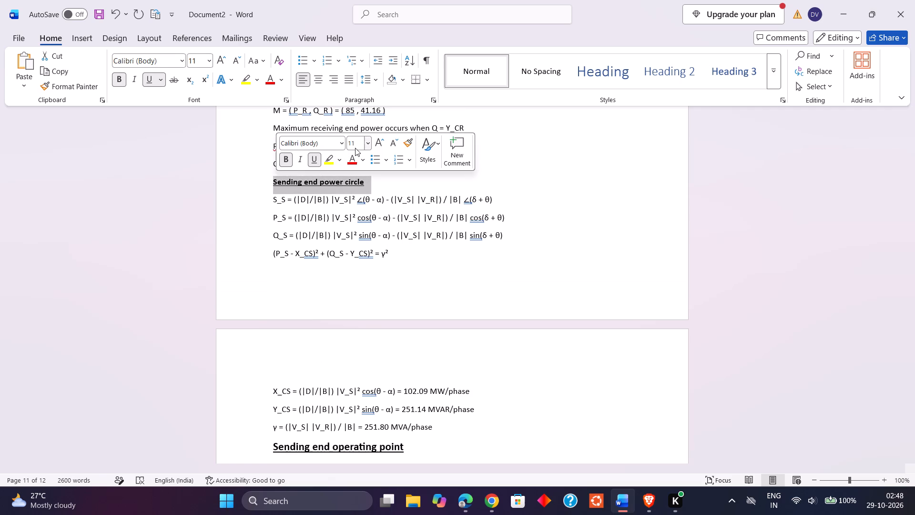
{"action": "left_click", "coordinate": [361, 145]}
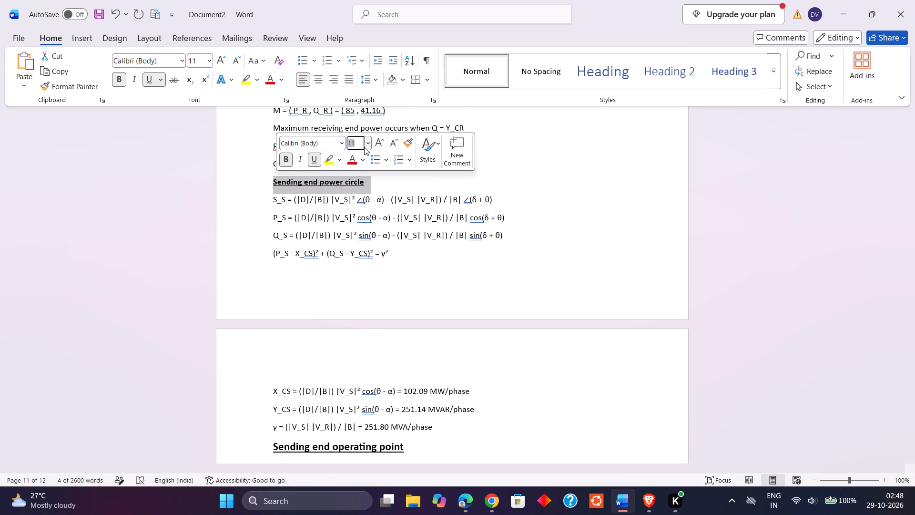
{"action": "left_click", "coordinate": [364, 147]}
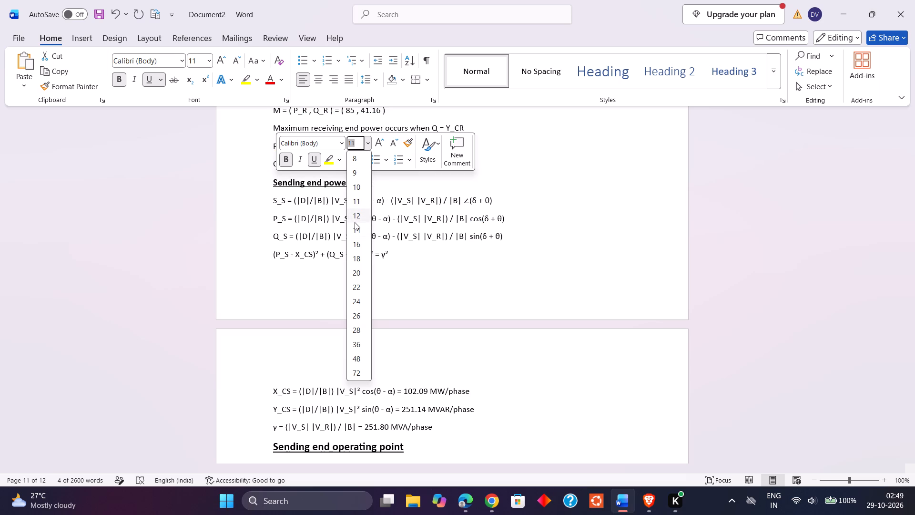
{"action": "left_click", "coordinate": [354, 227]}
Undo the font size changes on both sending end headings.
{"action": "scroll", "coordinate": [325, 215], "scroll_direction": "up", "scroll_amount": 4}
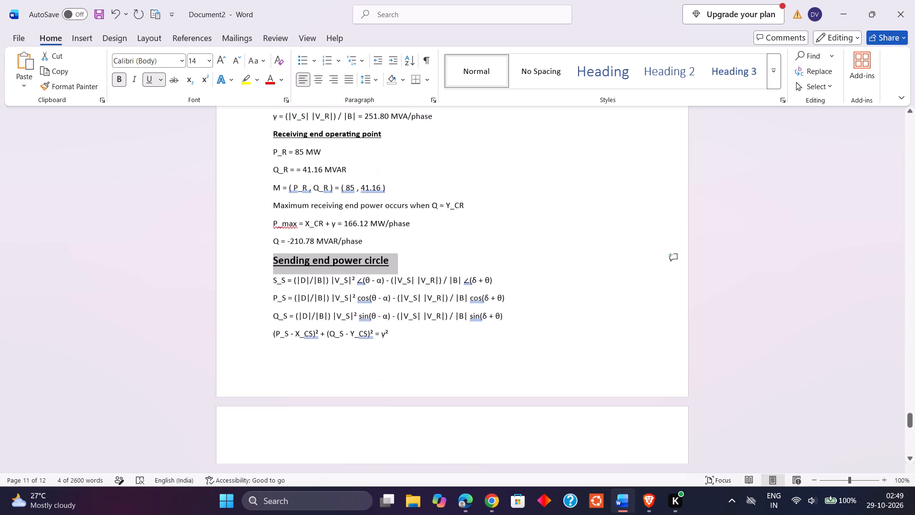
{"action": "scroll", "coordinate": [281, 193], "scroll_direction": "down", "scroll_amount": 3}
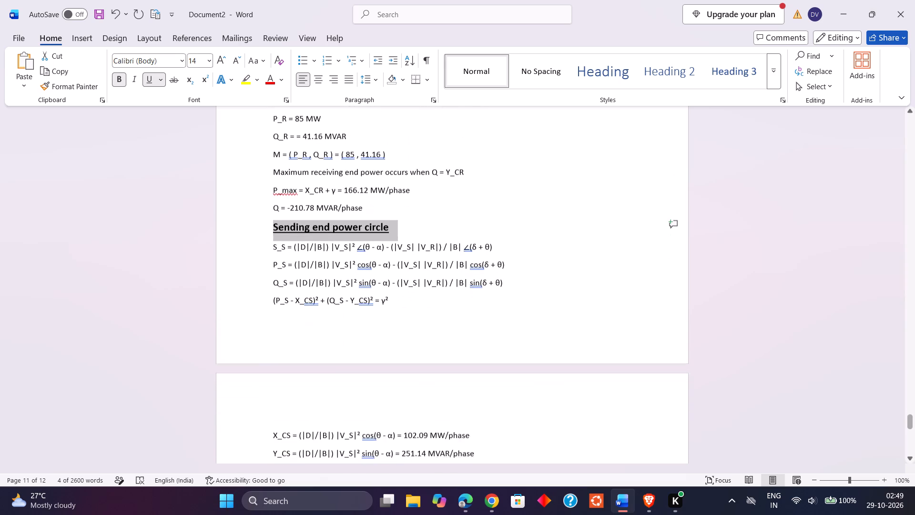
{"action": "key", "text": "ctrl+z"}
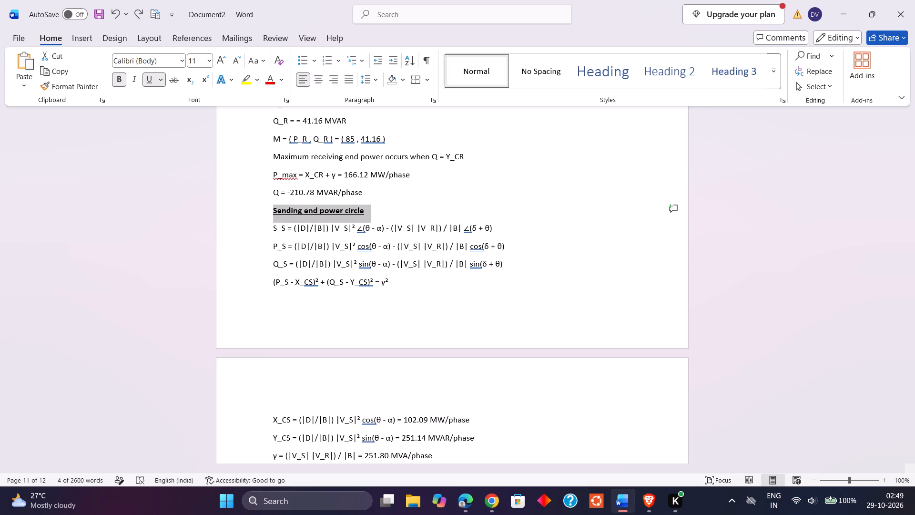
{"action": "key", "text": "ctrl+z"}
Review the formatting and page layout of the power circle section through the document's last page.
{"action": "scroll", "coordinate": [290, 233], "scroll_direction": "down", "scroll_amount": 2}
{"action": "left_click", "coordinate": [257, 350]}
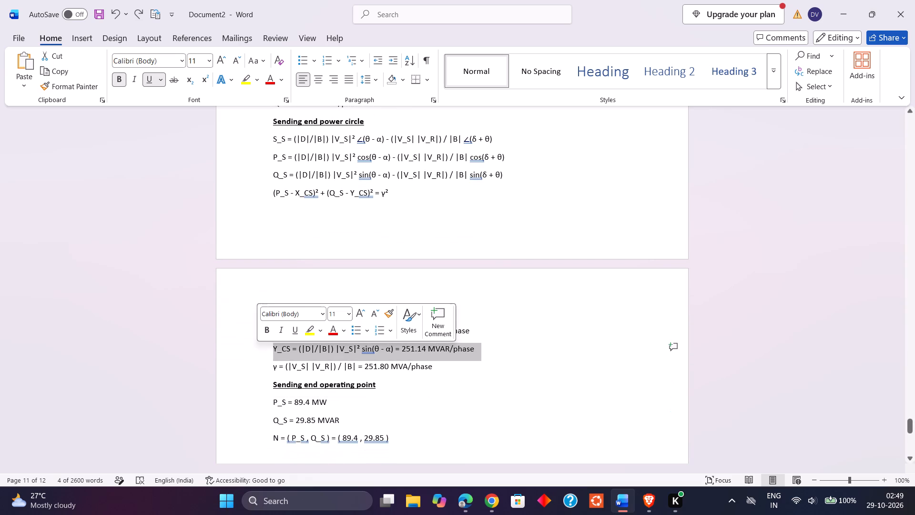
{"action": "left_click", "coordinate": [247, 355]}
{"action": "scroll", "coordinate": [247, 355], "scroll_direction": "up", "scroll_amount": 4}
{"action": "scroll", "coordinate": [247, 355], "scroll_direction": "down", "scroll_amount": 11}
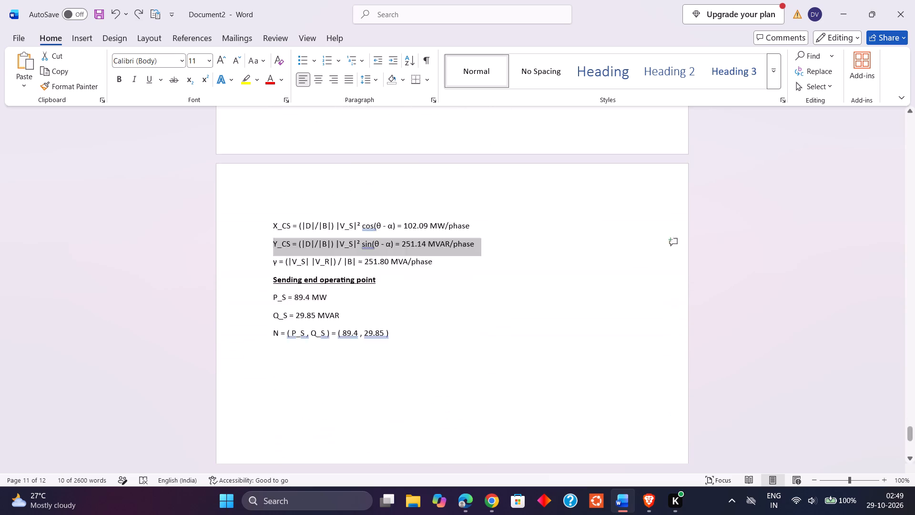
{"action": "scroll", "coordinate": [248, 356], "scroll_direction": "down", "scroll_amount": 15}
{"action": "scroll", "coordinate": [248, 357], "scroll_direction": "up", "scroll_amount": 11}
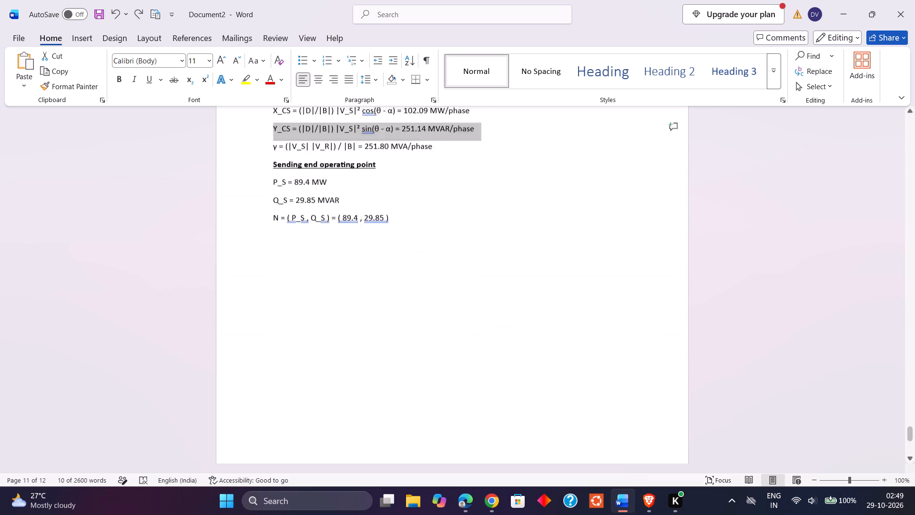
{"action": "scroll", "coordinate": [248, 357], "scroll_direction": "up", "scroll_amount": 20}
{"action": "scroll", "coordinate": [248, 357], "scroll_direction": "up", "scroll_amount": 13}
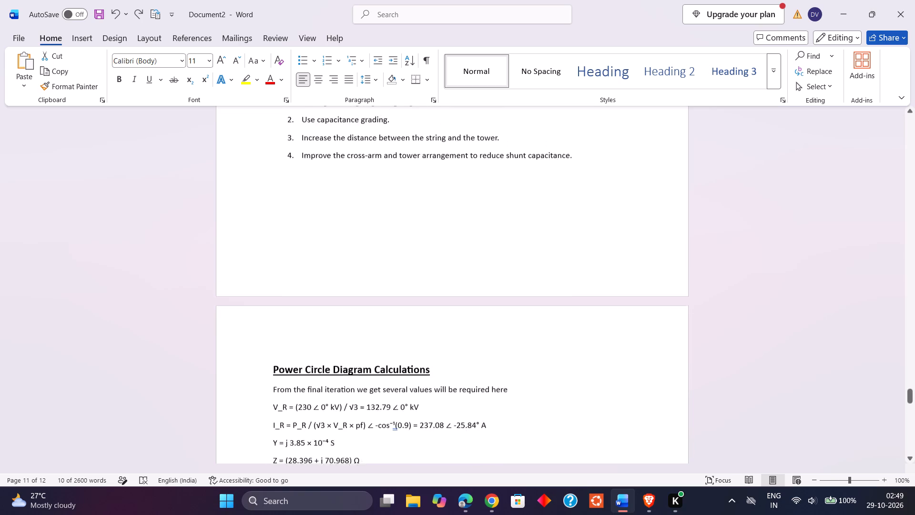
Underline the "Charging Current and Charging kVA" and "FINAL SUMMARY" headings.
{"action": "scroll", "coordinate": [248, 357], "scroll_direction": "up", "scroll_amount": 11}
{"action": "scroll", "coordinate": [248, 357], "scroll_direction": "up", "scroll_amount": 20}
{"action": "scroll", "coordinate": [248, 357], "scroll_direction": "up", "scroll_amount": 3}
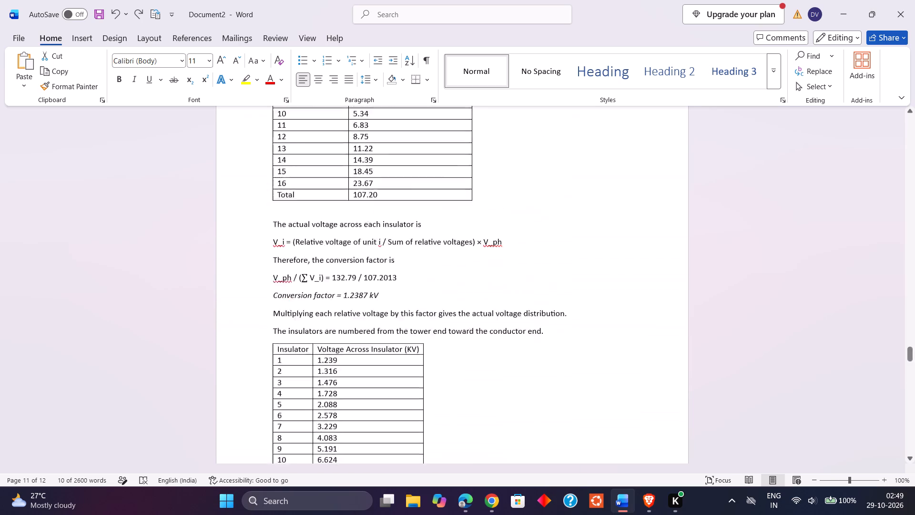
{"action": "scroll", "coordinate": [248, 356], "scroll_direction": "up", "scroll_amount": 20}
{"action": "scroll", "coordinate": [248, 354], "scroll_direction": "up", "scroll_amount": 12}
{"action": "scroll", "coordinate": [248, 354], "scroll_direction": "up", "scroll_amount": 10}
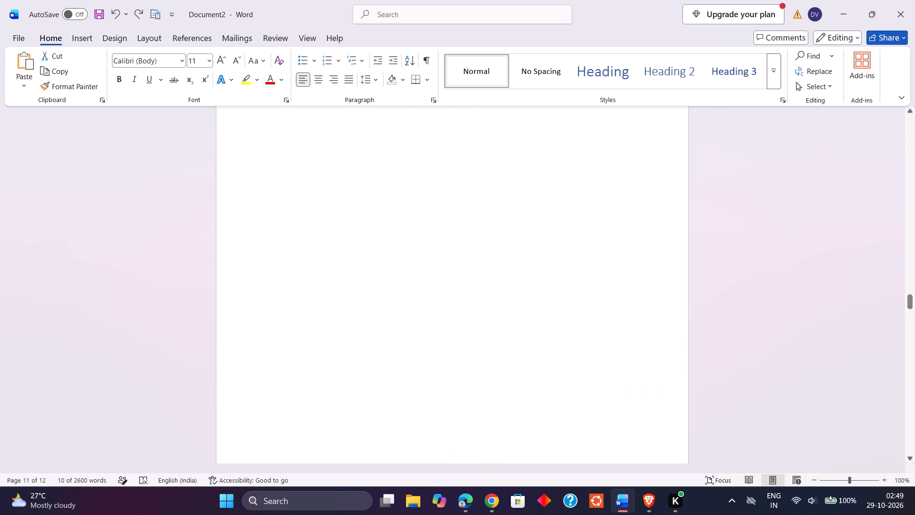
{"action": "scroll", "coordinate": [248, 354], "scroll_direction": "up", "scroll_amount": 15}
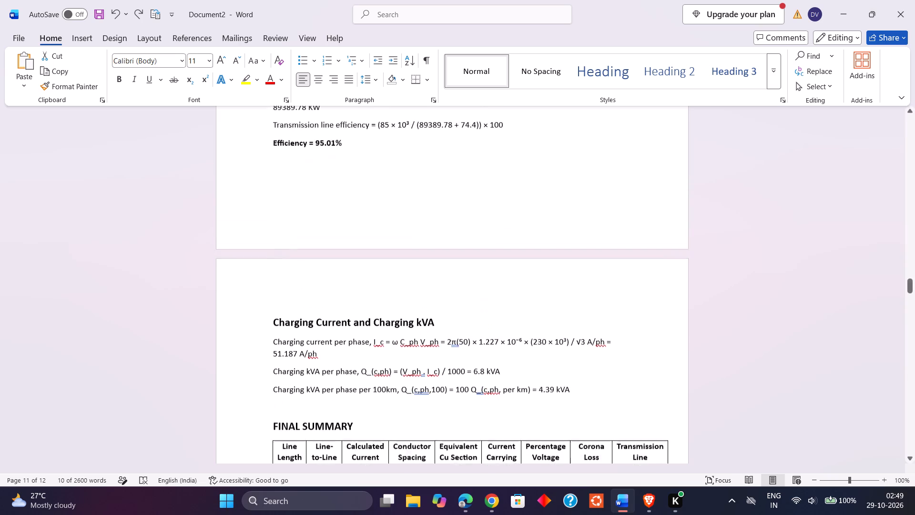
{"action": "scroll", "coordinate": [248, 353], "scroll_direction": "up", "scroll_amount": 3}
{"action": "scroll", "coordinate": [249, 353], "scroll_direction": "down", "scroll_amount": 2}
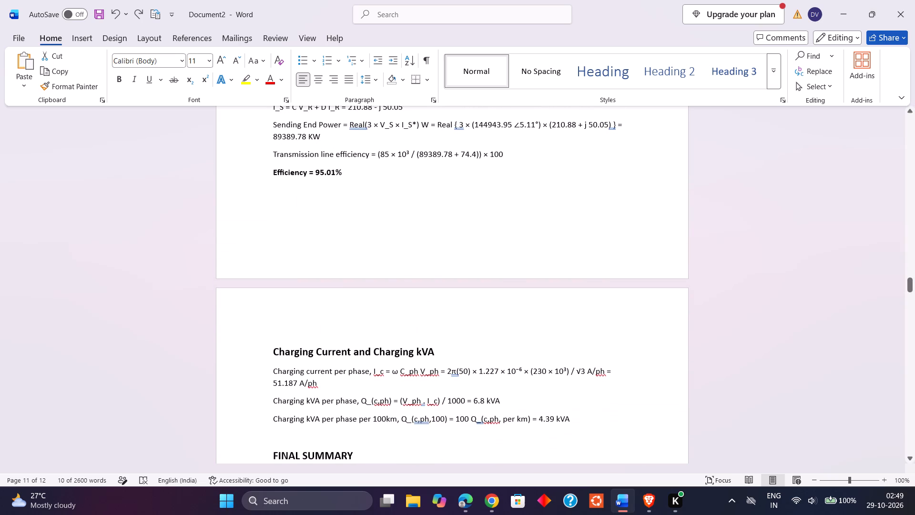
{"action": "left_click_drag", "start_coordinate": [269, 348], "coordinate": [423, 356]}
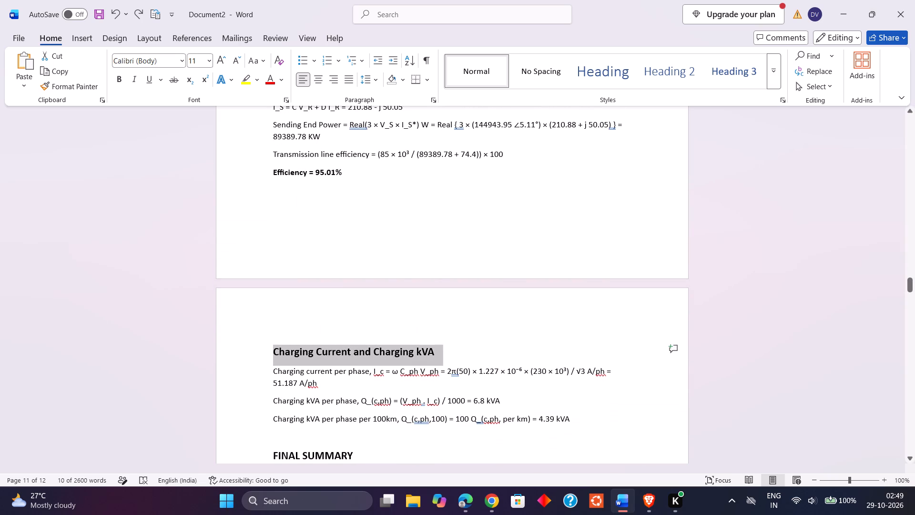
{"action": "left_click_drag", "start_coordinate": [423, 356], "coordinate": [429, 356]}
{"action": "key", "text": "ctrl+u"}
{"action": "scroll", "coordinate": [383, 388], "scroll_direction": "down", "scroll_amount": 3}
{"action": "left_click_drag", "start_coordinate": [271, 361], "coordinate": [324, 363]}
{"action": "key", "text": "ctrl+u"}
Underline the "Iteration - 4" heading in the Corona Losses assignment.
{"action": "scroll", "coordinate": [324, 363], "scroll_direction": "up", "scroll_amount": 4, "text": "ctrl"}
{"action": "scroll", "coordinate": [322, 361], "scroll_direction": "up", "scroll_amount": 1}
{"action": "scroll", "coordinate": [318, 358], "scroll_direction": "down", "scroll_amount": 4}
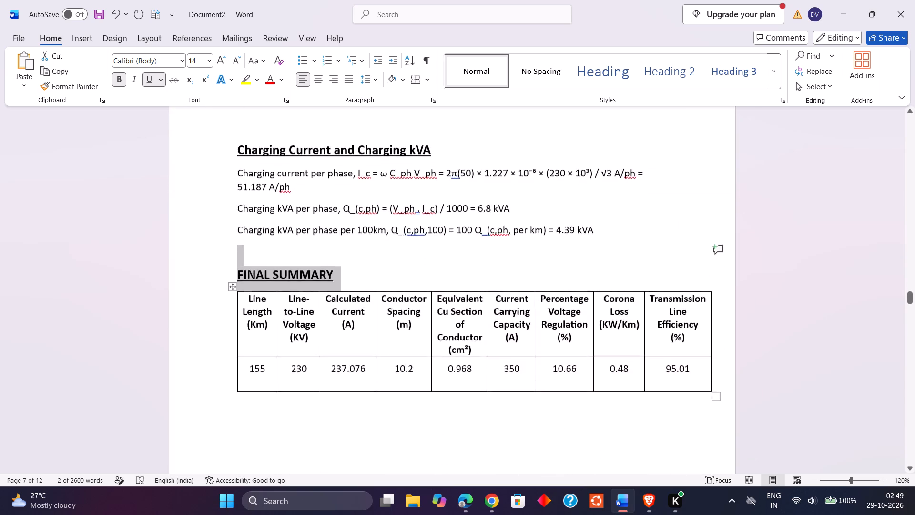
{"action": "scroll", "coordinate": [318, 358], "scroll_direction": "up", "scroll_amount": 18}
{"action": "scroll", "coordinate": [314, 353], "scroll_direction": "up", "scroll_amount": 4}
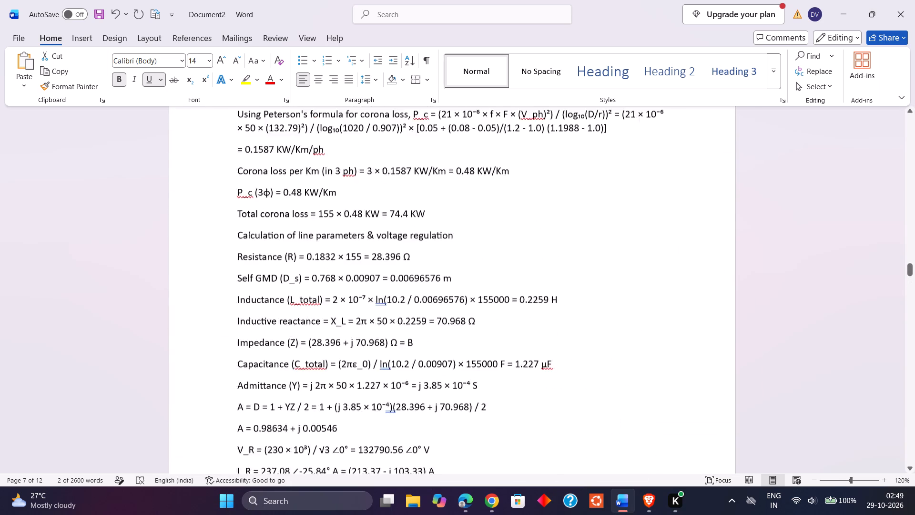
{"action": "scroll", "coordinate": [314, 352], "scroll_direction": "up", "scroll_amount": 19}
{"action": "left_click_drag", "start_coordinate": [234, 381], "coordinate": [304, 382]}
{"action": "key", "text": "ctrl+u"}
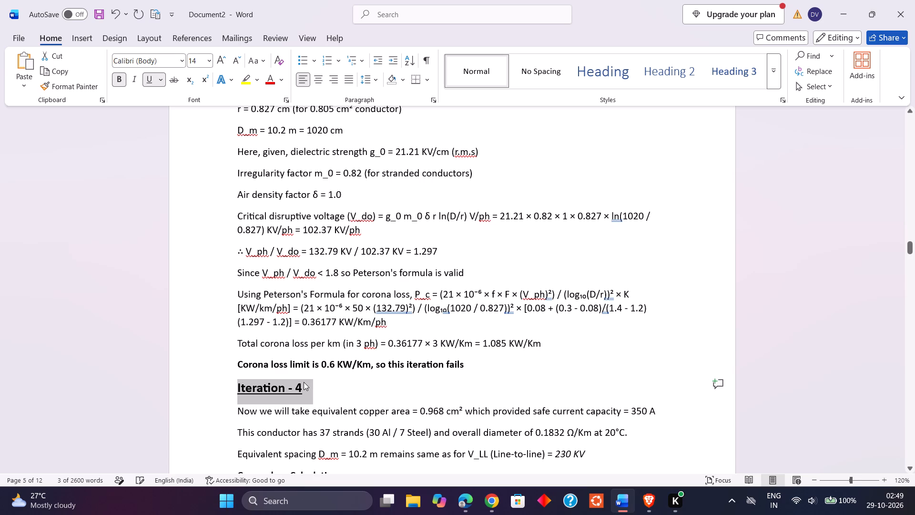
Review the formatting of the Assignment-2 title and the earlier iterations' headings and calculations in the preceding pages.
{"action": "scroll", "coordinate": [304, 382], "scroll_direction": "up", "scroll_amount": 3, "text": "ctrl"}
{"action": "scroll", "coordinate": [304, 381], "scroll_direction": "up", "scroll_amount": 11}
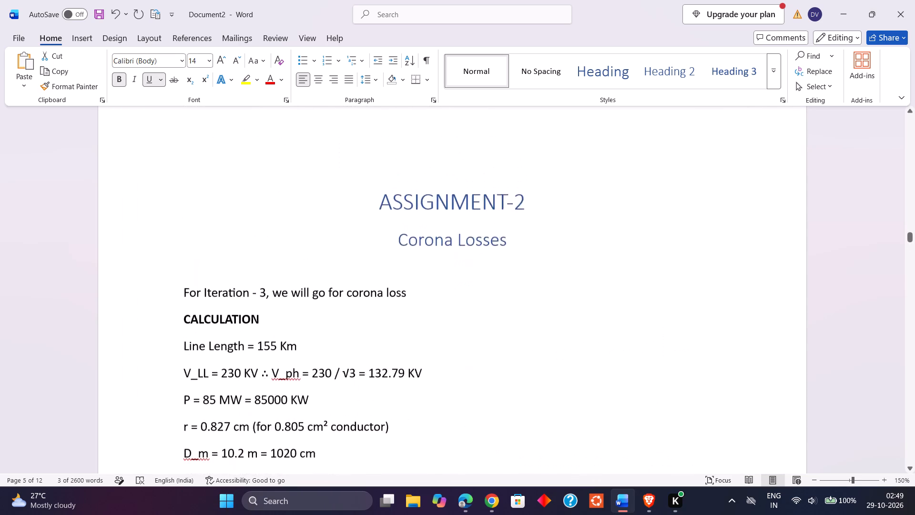
{"action": "scroll", "coordinate": [304, 381], "scroll_direction": "up", "scroll_amount": 2}
{"action": "scroll", "coordinate": [304, 381], "scroll_direction": "down", "scroll_amount": 5}
{"action": "scroll", "coordinate": [304, 381], "scroll_direction": "up", "scroll_amount": 1}
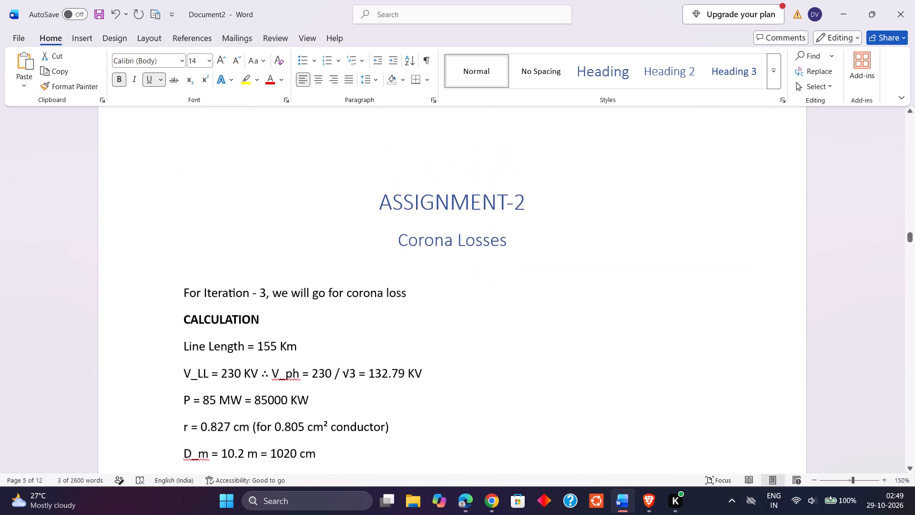
{"action": "scroll", "coordinate": [208, 331], "scroll_direction": "up", "scroll_amount": 15}
{"action": "scroll", "coordinate": [207, 330], "scroll_direction": "up", "scroll_amount": 9}
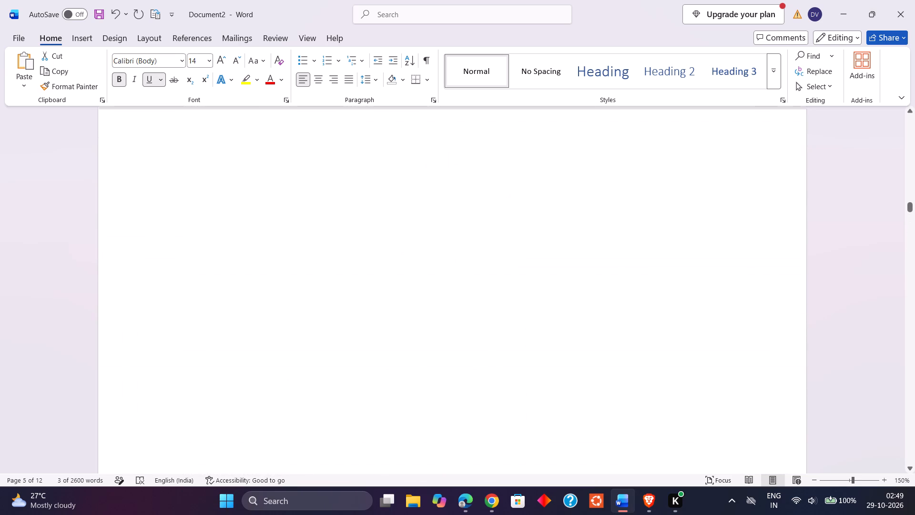
{"action": "scroll", "coordinate": [207, 326], "scroll_direction": "up", "scroll_amount": 17}
{"action": "scroll", "coordinate": [207, 325], "scroll_direction": "up", "scroll_amount": 4}
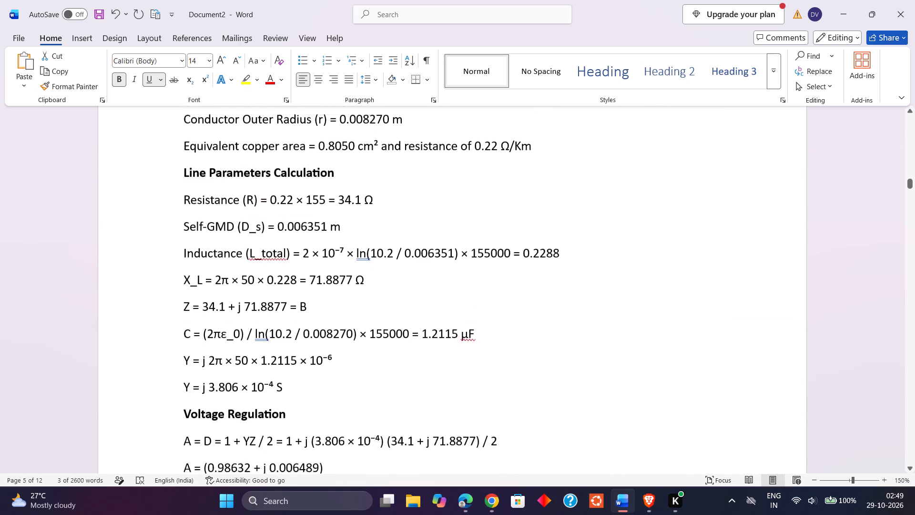
{"action": "scroll", "coordinate": [207, 325], "scroll_direction": "up", "scroll_amount": 19}
{"action": "scroll", "coordinate": [207, 323], "scroll_direction": "up", "scroll_amount": 2}
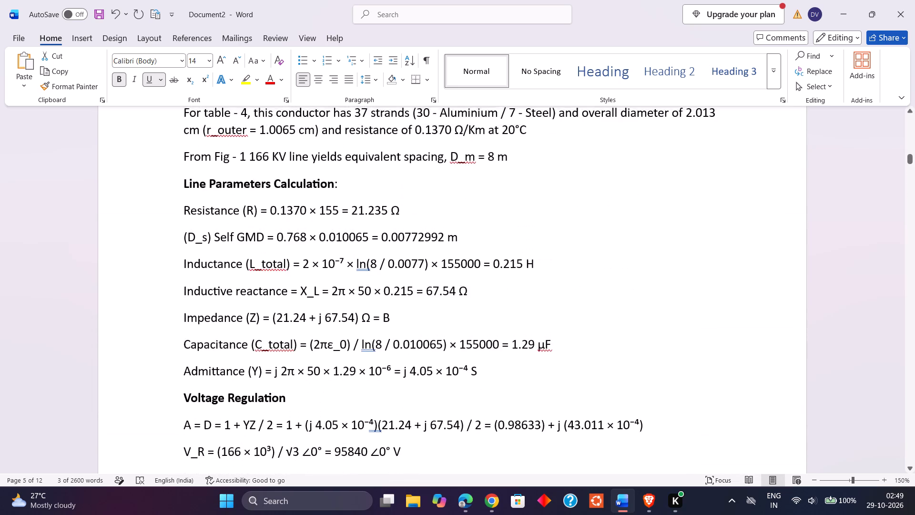
{"action": "scroll", "coordinate": [207, 323], "scroll_direction": "up", "scroll_amount": 11}
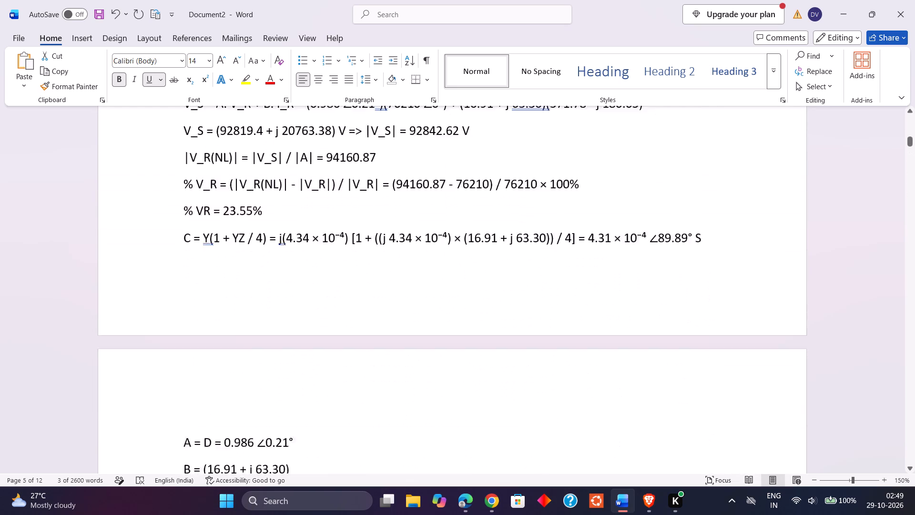
{"action": "scroll", "coordinate": [207, 323], "scroll_direction": "up", "scroll_amount": 7}
Make the "Calculation of line parameters & voltage regulation" line under Iteration - 4 bold.
{"action": "scroll", "coordinate": [207, 323], "scroll_direction": "down", "scroll_amount": 20}
{"action": "scroll", "coordinate": [207, 323], "scroll_direction": "down", "scroll_amount": 6}
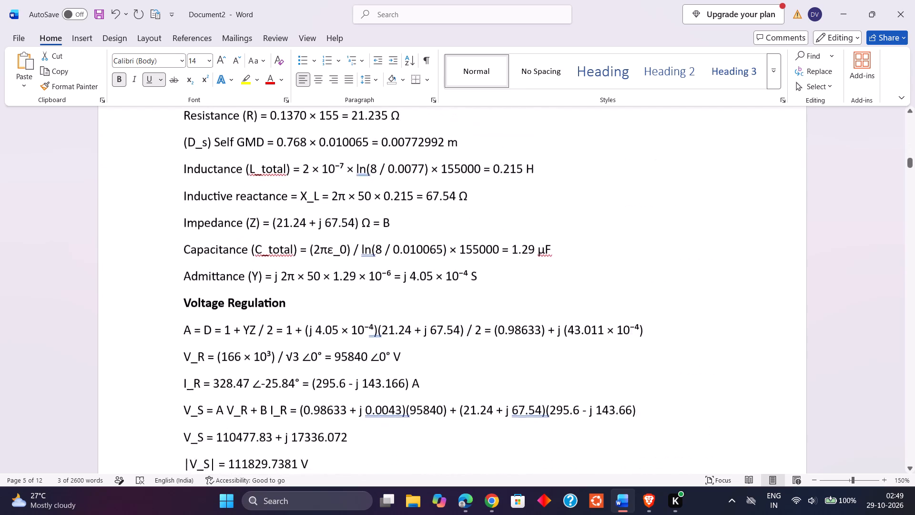
{"action": "scroll", "coordinate": [207, 323], "scroll_direction": "down", "scroll_amount": 20}
{"action": "scroll", "coordinate": [207, 323], "scroll_direction": "down", "scroll_amount": 16}
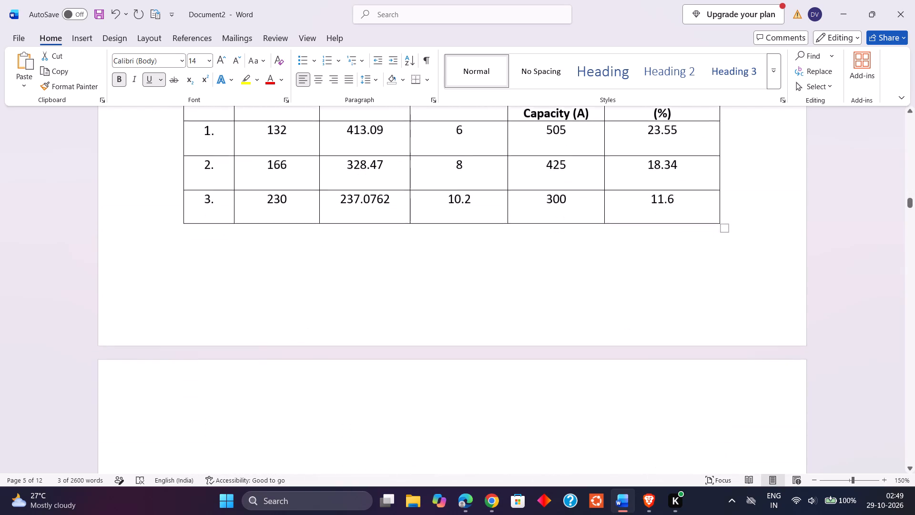
{"action": "scroll", "coordinate": [207, 323], "scroll_direction": "down", "scroll_amount": 20}
{"action": "scroll", "coordinate": [207, 323], "scroll_direction": "down", "scroll_amount": 13}
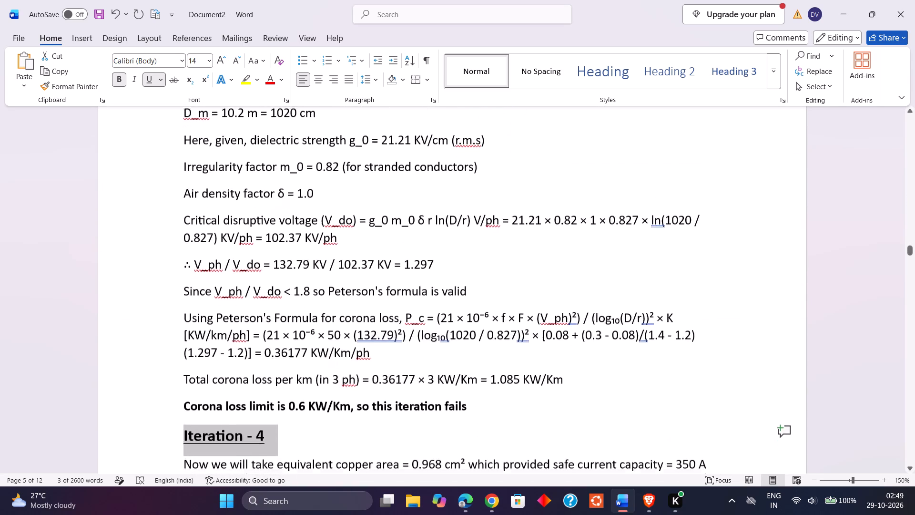
{"action": "scroll", "coordinate": [209, 329], "scroll_direction": "down", "scroll_amount": 14}
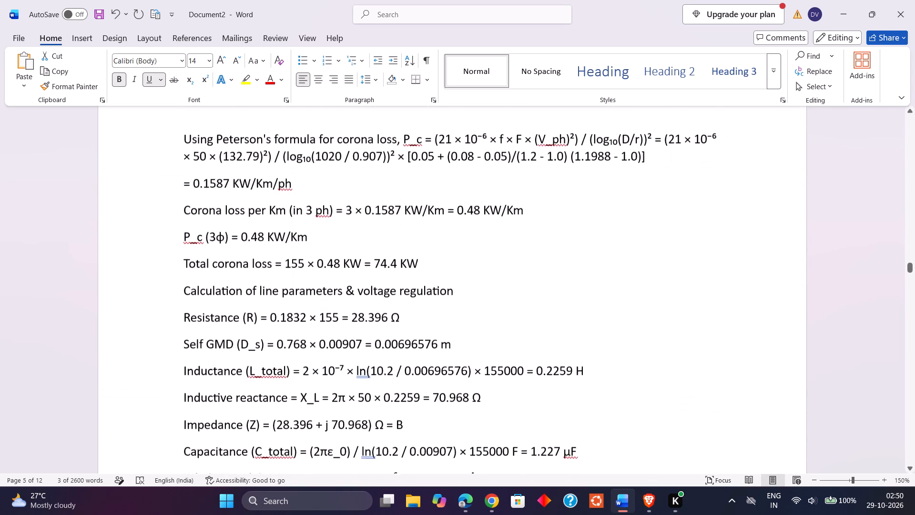
{"action": "scroll", "coordinate": [209, 330], "scroll_direction": "down", "scroll_amount": 2}
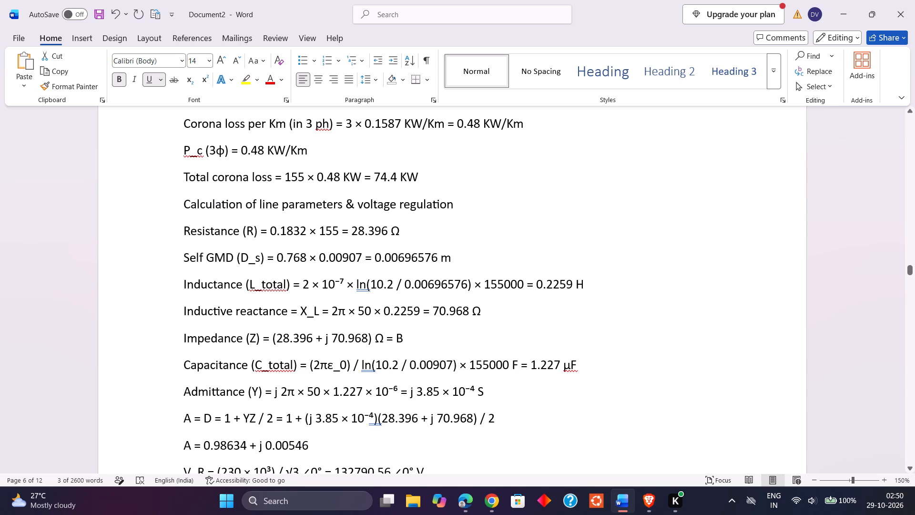
{"action": "left_click_drag", "start_coordinate": [176, 205], "coordinate": [441, 198]}
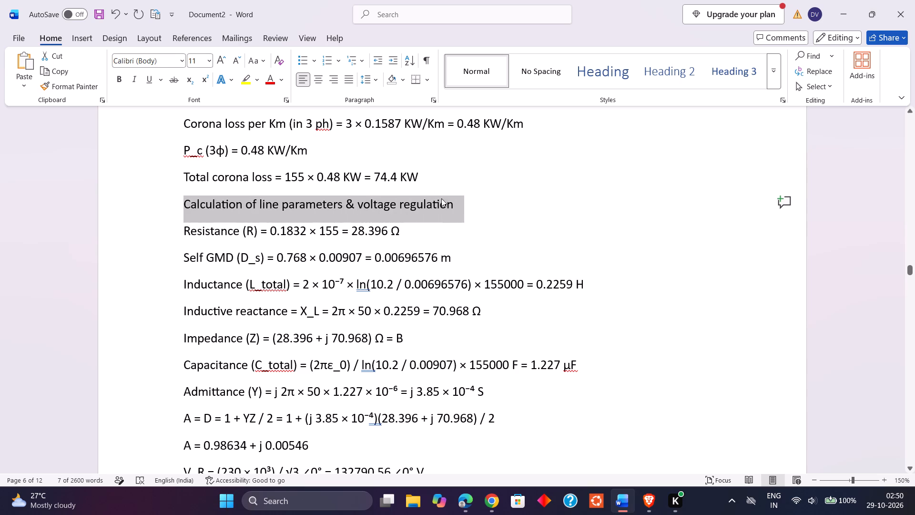
{"action": "key", "text": "ctrl+b"}
Italicize the whole % V_R percentage voltage regulation line above the "Transmission line efficiency" heading.
{"action": "scroll", "coordinate": [427, 204], "scroll_direction": "down", "scroll_amount": 3}
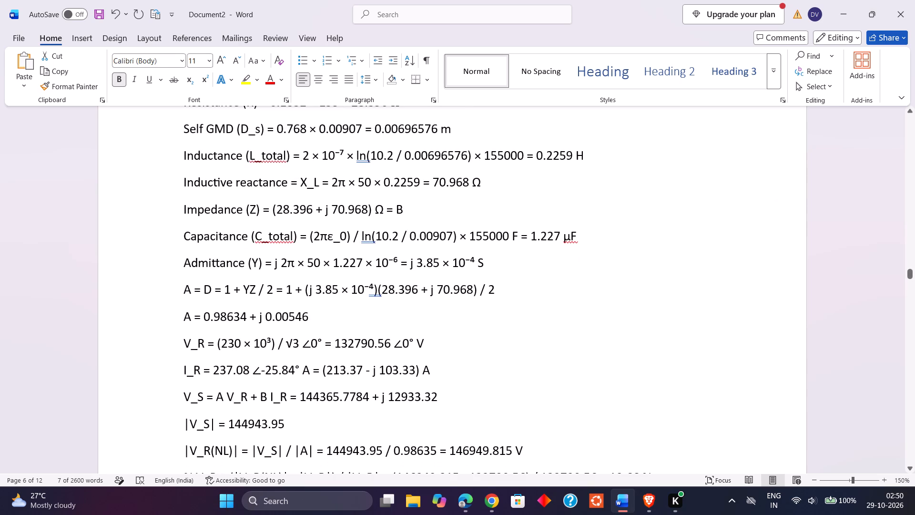
{"action": "scroll", "coordinate": [347, 248], "scroll_direction": "down", "scroll_amount": 3}
{"action": "scroll", "coordinate": [347, 248], "scroll_direction": "up", "scroll_amount": 1}
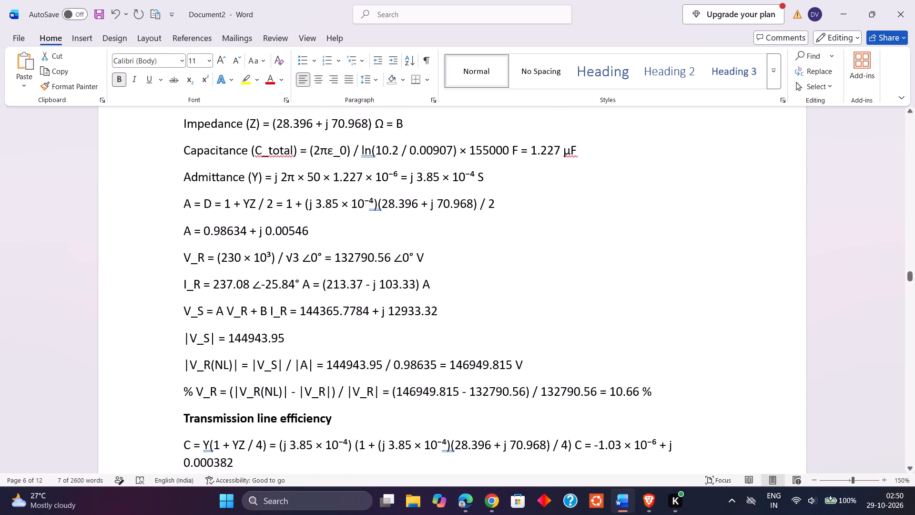
{"action": "left_click_drag", "start_coordinate": [182, 393], "coordinate": [616, 358]}
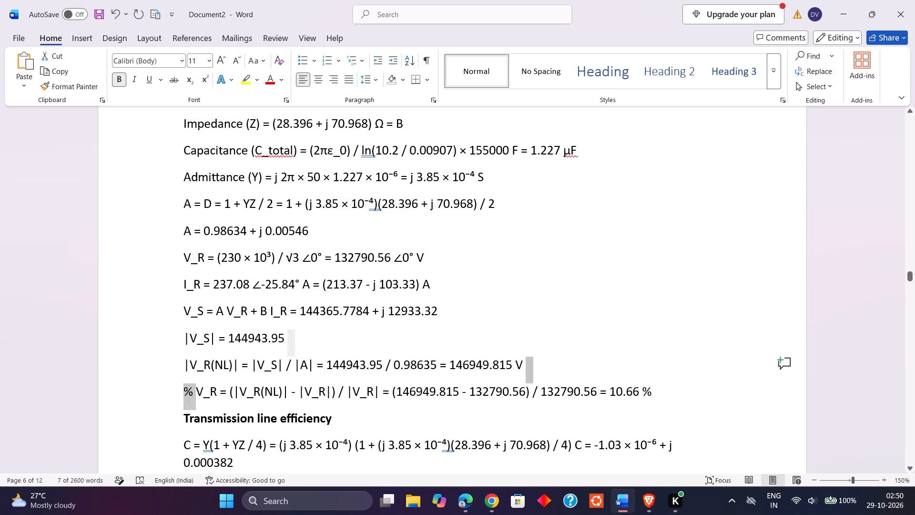
{"action": "left_click_drag", "start_coordinate": [616, 358], "coordinate": [658, 385]}
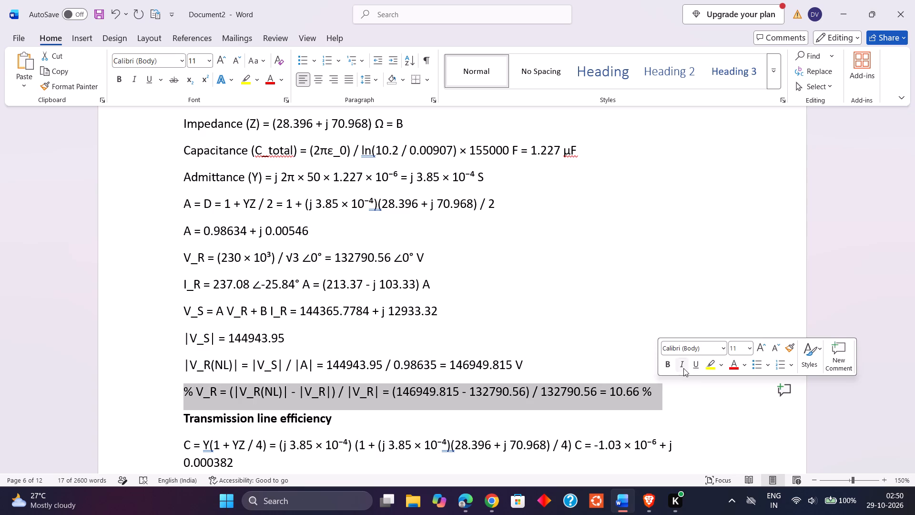
{"action": "left_click", "coordinate": [683, 368]}
{"action": "left_click", "coordinate": [610, 409]}
Make the result "10.66 %" at the end of the % V_R line bold.
{"action": "scroll", "coordinate": [610, 409], "scroll_direction": "down", "scroll_amount": 3}
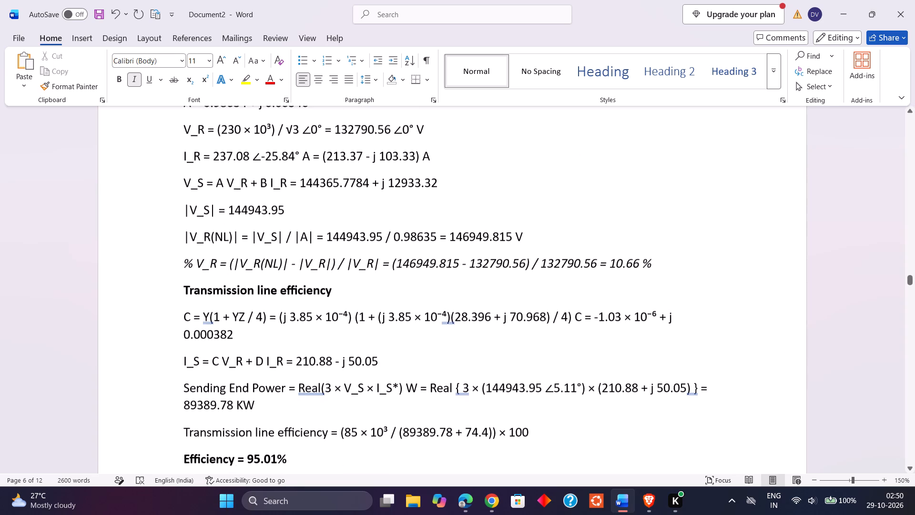
{"action": "scroll", "coordinate": [610, 409], "scroll_direction": "down", "scroll_amount": 1}
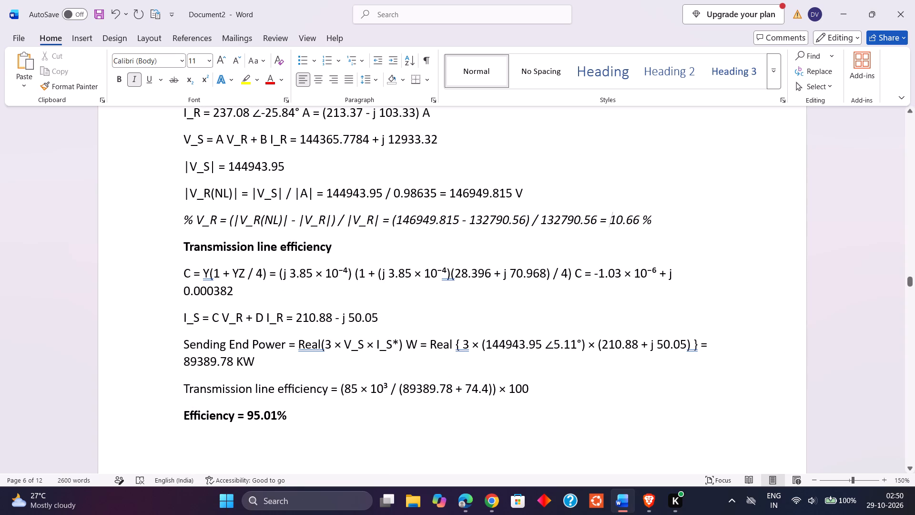
{"action": "left_click_drag", "start_coordinate": [610, 221], "coordinate": [651, 215]}
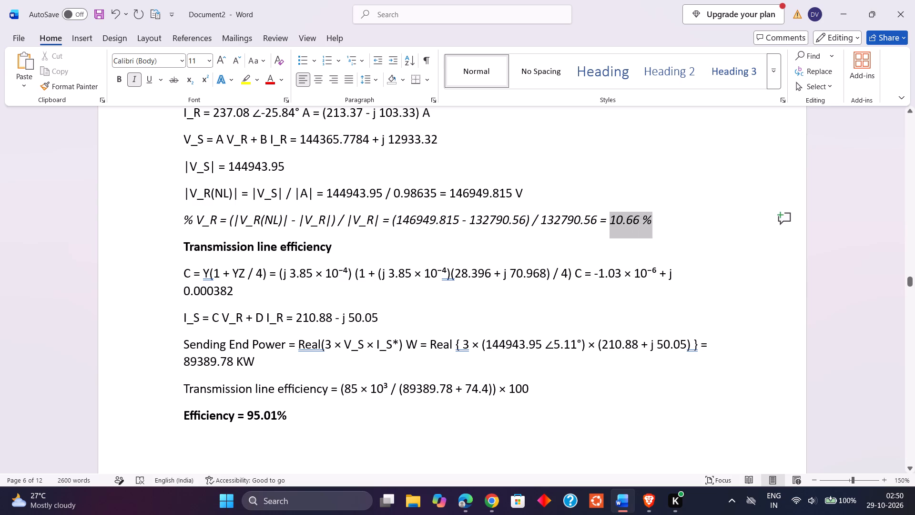
{"action": "left_click_drag", "start_coordinate": [651, 215], "coordinate": [653, 216]}
{"action": "left_click", "coordinate": [664, 198]}
Make the "Total corona loss" line above the line parameters heading bold and italic.
{"action": "scroll", "coordinate": [636, 221], "scroll_direction": "down", "scroll_amount": 1}
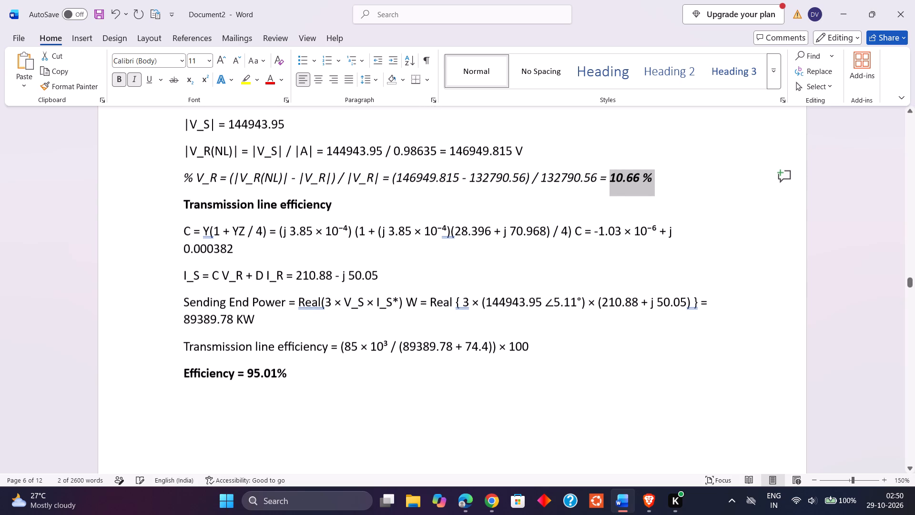
{"action": "scroll", "coordinate": [513, 288], "scroll_direction": "up", "scroll_amount": 2}
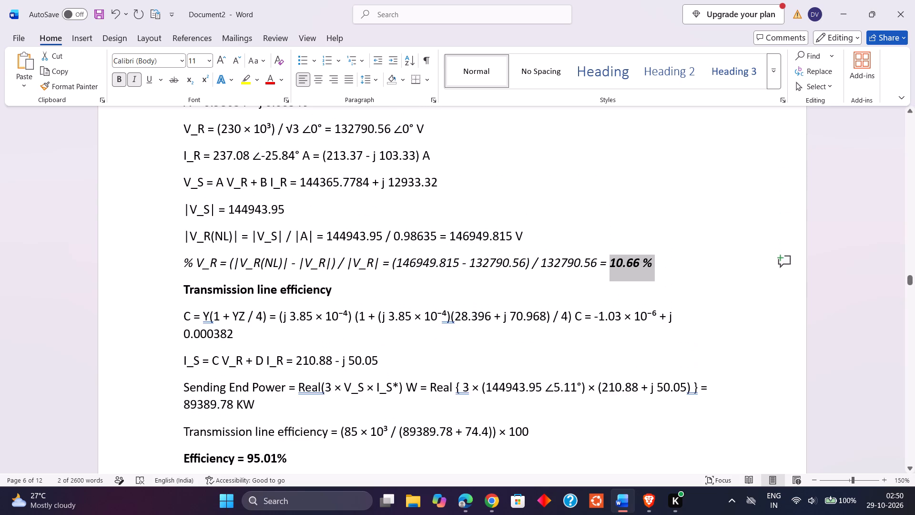
{"action": "scroll", "coordinate": [513, 288], "scroll_direction": "up", "scroll_amount": 9}
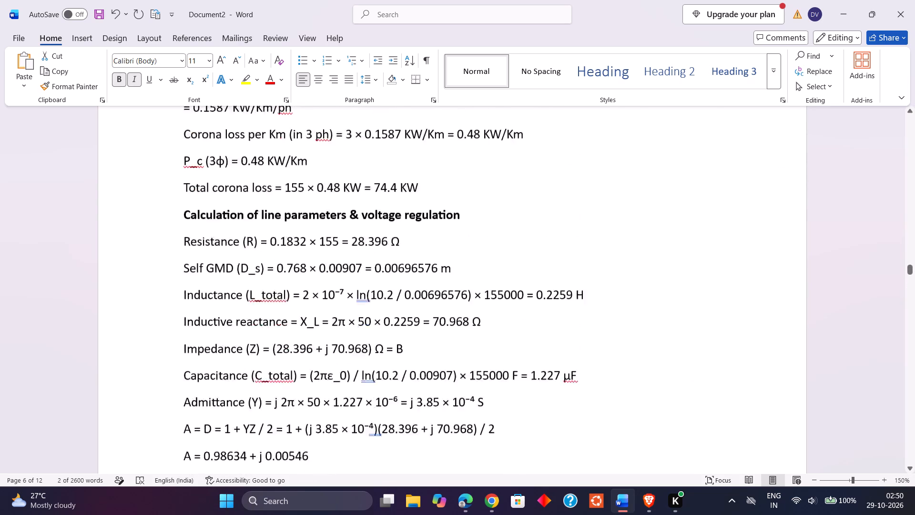
{"action": "scroll", "coordinate": [510, 283], "scroll_direction": "up", "scroll_amount": 1}
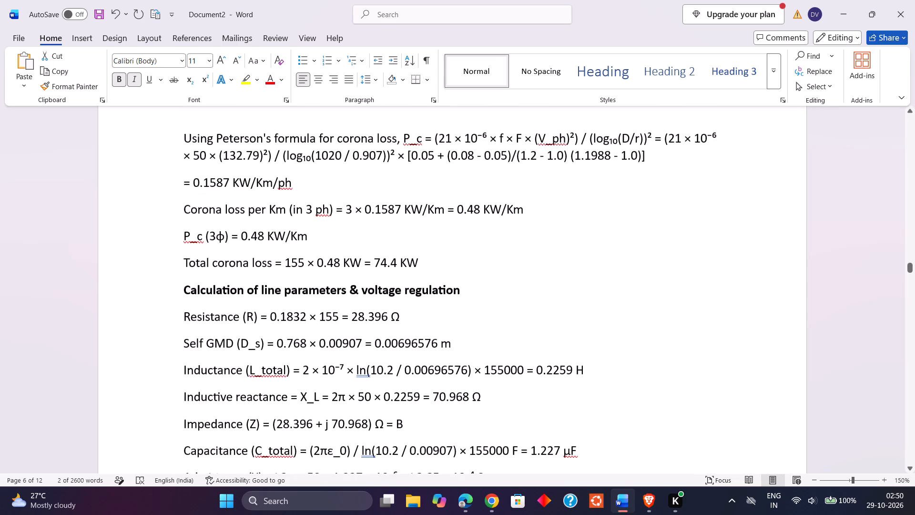
{"action": "left_click_drag", "start_coordinate": [173, 259], "coordinate": [286, 257]}
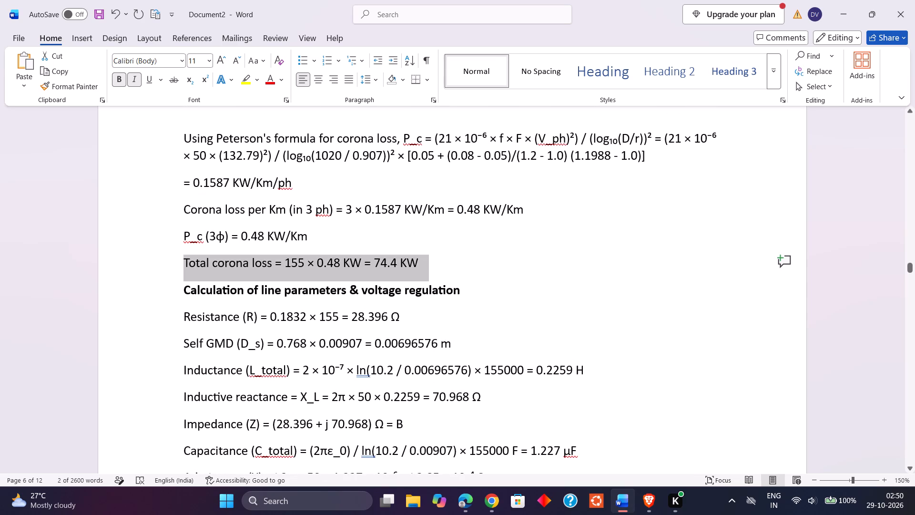
{"action": "left_click_drag", "start_coordinate": [286, 257], "coordinate": [352, 255]}
{"action": "left_click", "coordinate": [365, 236]}
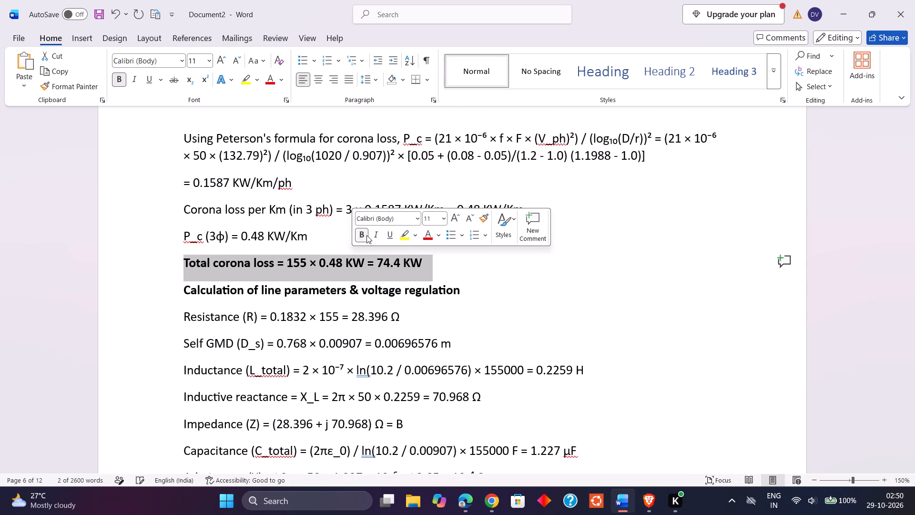
{"action": "left_click", "coordinate": [370, 235]}
{"action": "scroll", "coordinate": [353, 268], "scroll_direction": "up", "scroll_amount": 1}
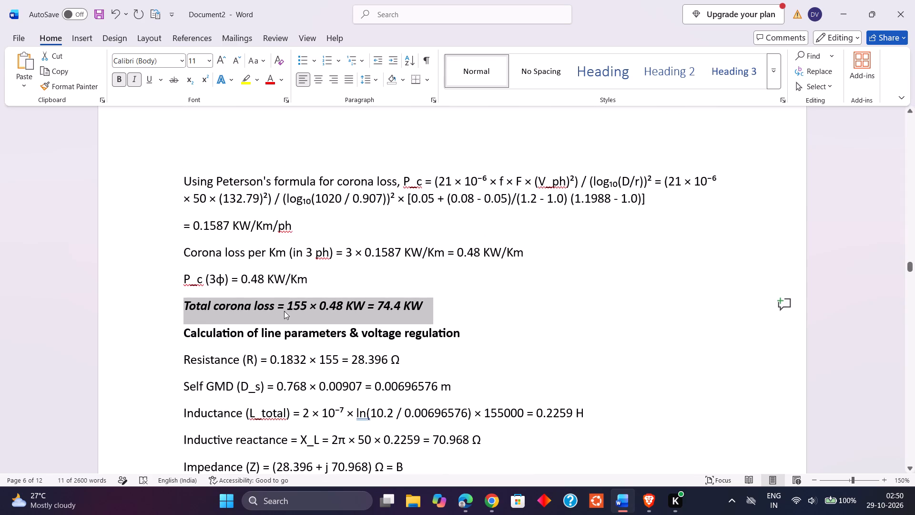
{"action": "scroll", "coordinate": [255, 320], "scroll_direction": "up", "scroll_amount": 1}
{"action": "left_click", "coordinate": [329, 329]}
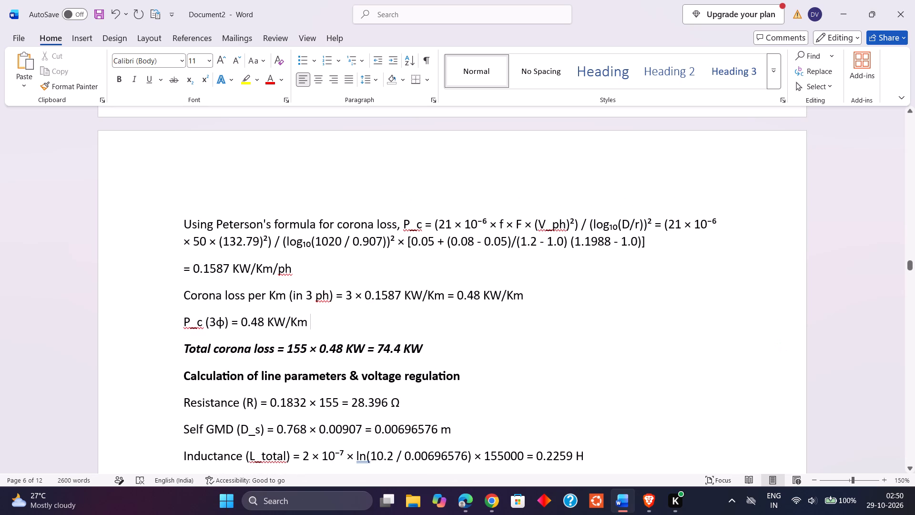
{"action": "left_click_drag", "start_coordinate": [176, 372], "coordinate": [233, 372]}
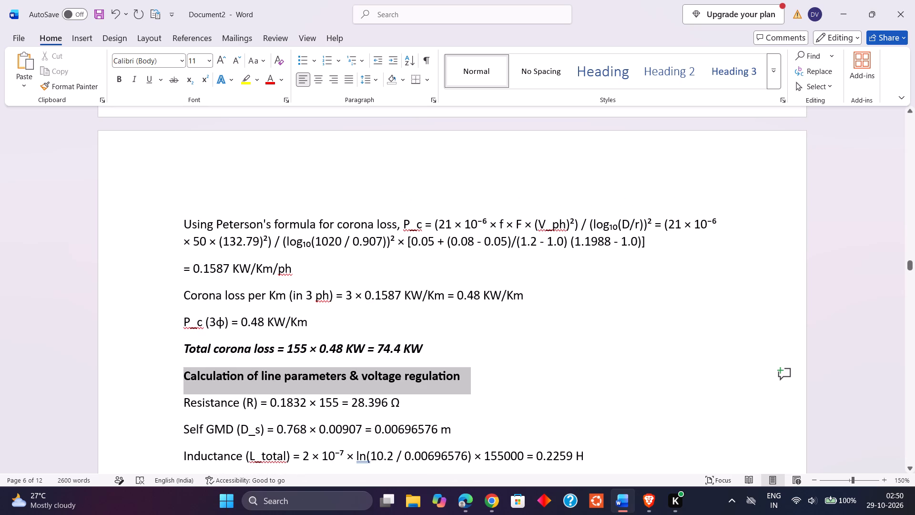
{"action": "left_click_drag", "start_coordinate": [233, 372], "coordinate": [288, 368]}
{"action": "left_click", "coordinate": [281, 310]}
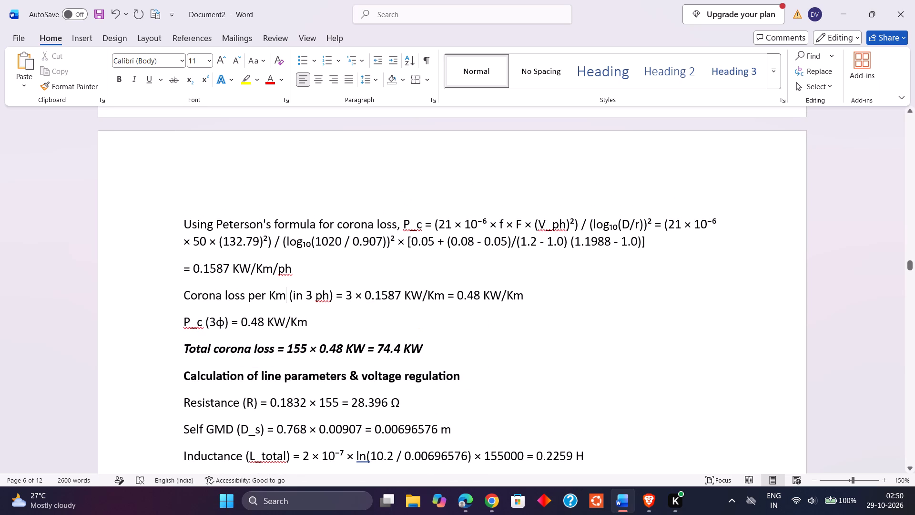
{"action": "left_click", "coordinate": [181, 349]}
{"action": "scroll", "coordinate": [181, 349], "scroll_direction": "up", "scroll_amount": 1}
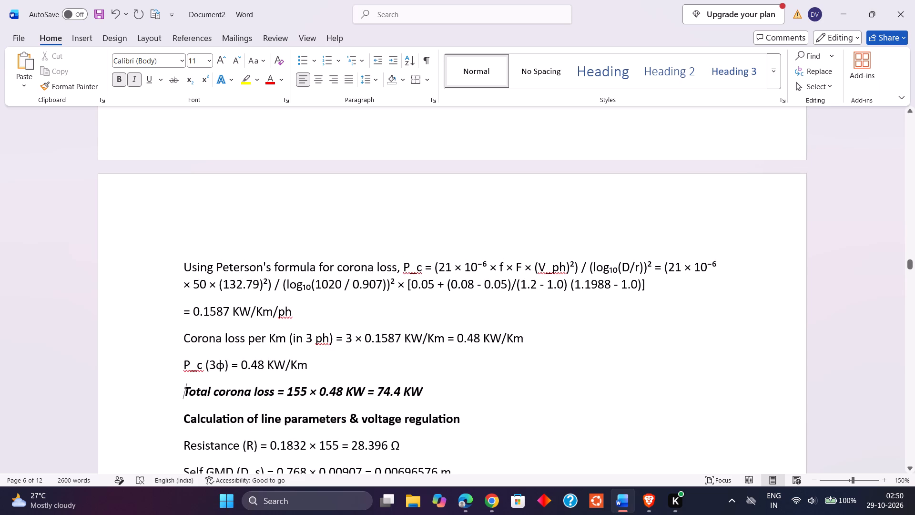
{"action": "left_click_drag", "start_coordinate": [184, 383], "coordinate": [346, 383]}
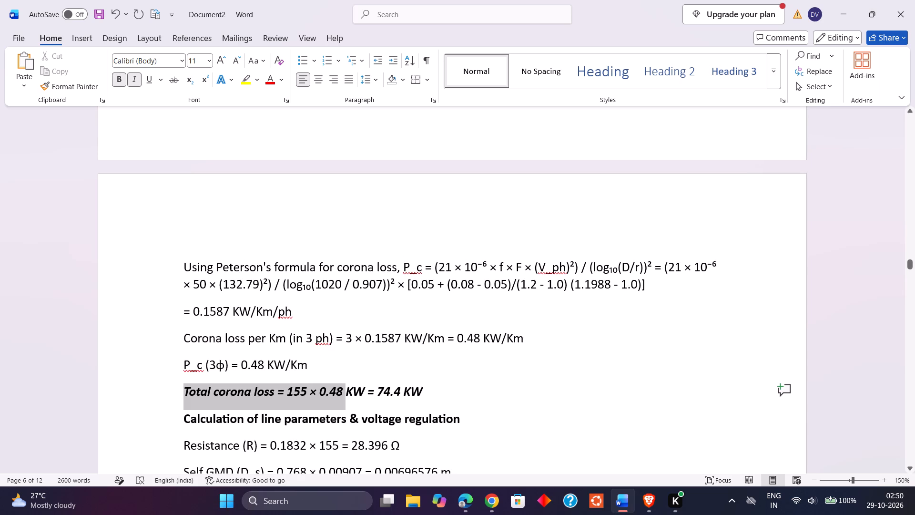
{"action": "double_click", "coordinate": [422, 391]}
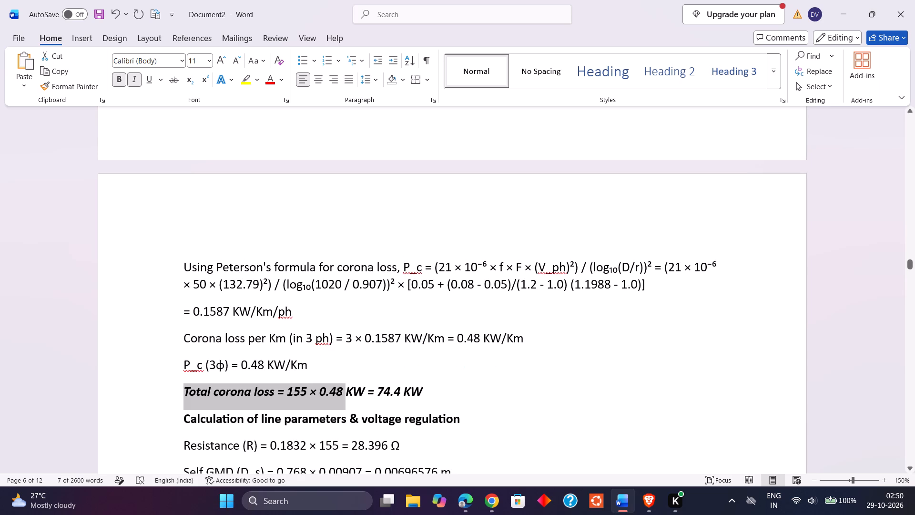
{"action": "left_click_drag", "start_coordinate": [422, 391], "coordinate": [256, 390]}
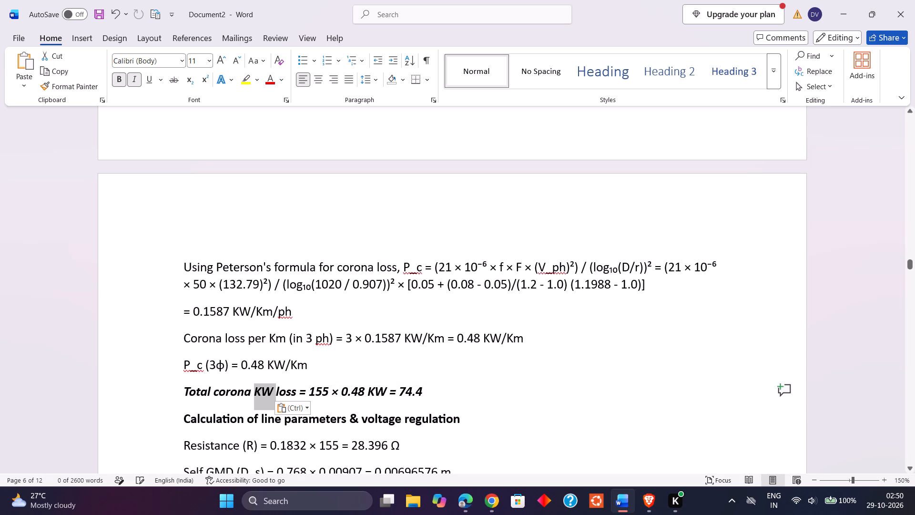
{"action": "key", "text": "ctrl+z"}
Remove the bold from the "Total corona loss" line above the line parameters heading, keeping it italic.
{"action": "left_click_drag", "start_coordinate": [178, 390], "coordinate": [363, 391]}
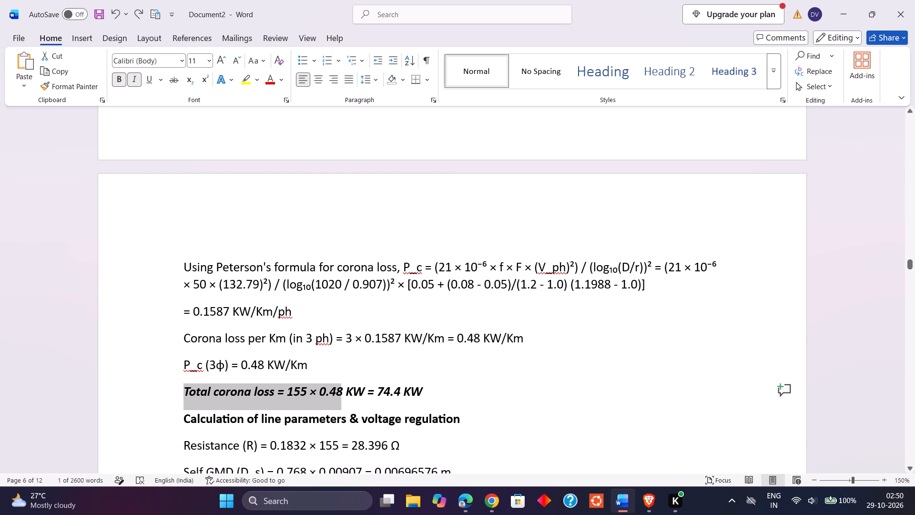
{"action": "left_click_drag", "start_coordinate": [363, 391], "coordinate": [414, 386]}
{"action": "left_click", "coordinate": [419, 371]}
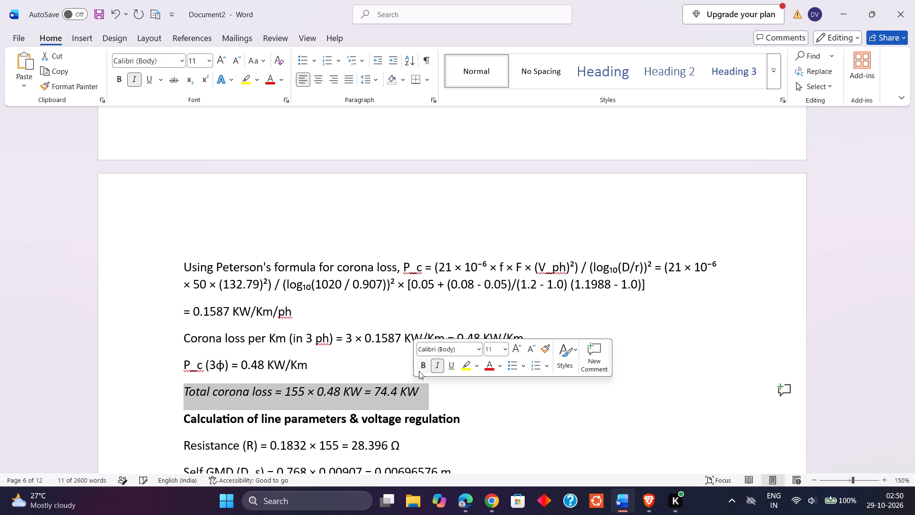
{"action": "scroll", "coordinate": [376, 366], "scroll_direction": "up", "scroll_amount": 1}
{"action": "left_click", "coordinate": [374, 365]}
Change the "Corona loss limit is 0.6 KW/Km, so this iteration fails" line above Iteration - 4 from bold to italic.
{"action": "scroll", "coordinate": [374, 365], "scroll_direction": "up", "scroll_amount": 4}
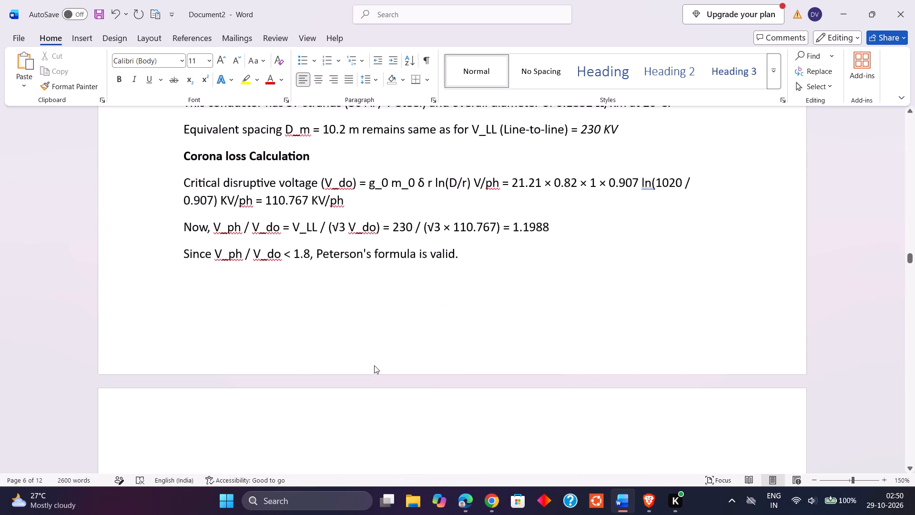
{"action": "scroll", "coordinate": [374, 365], "scroll_direction": "up", "scroll_amount": 3}
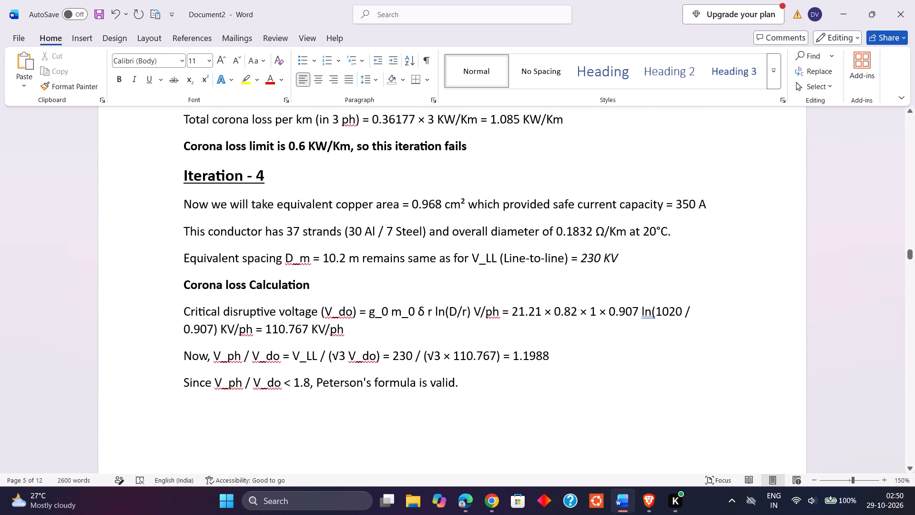
{"action": "scroll", "coordinate": [374, 365], "scroll_direction": "up", "scroll_amount": 5}
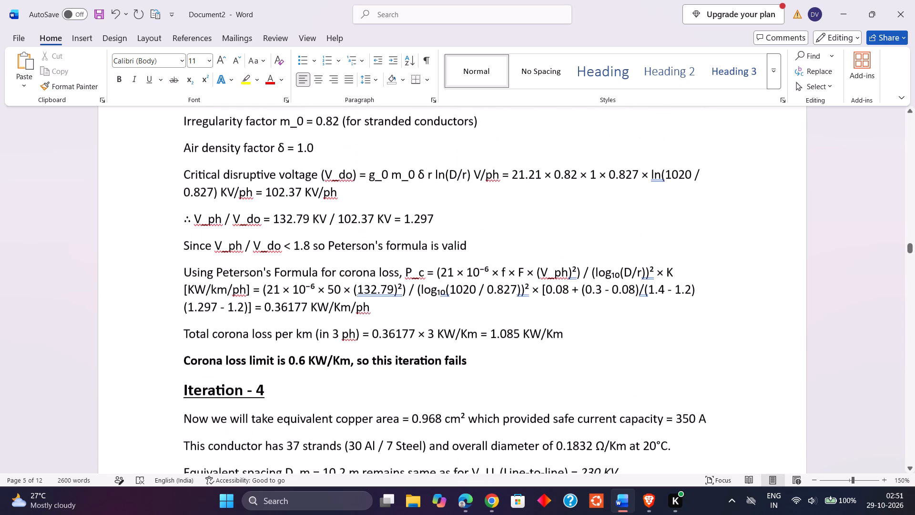
{"action": "scroll", "coordinate": [363, 364], "scroll_direction": "up", "scroll_amount": 2}
{"action": "scroll", "coordinate": [363, 364], "scroll_direction": "down", "scroll_amount": 1}
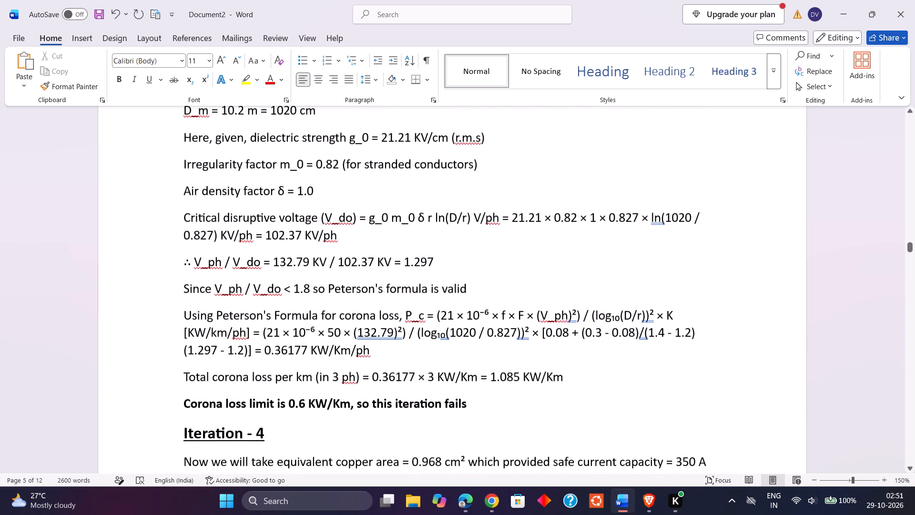
{"action": "left_click_drag", "start_coordinate": [182, 402], "coordinate": [478, 398]}
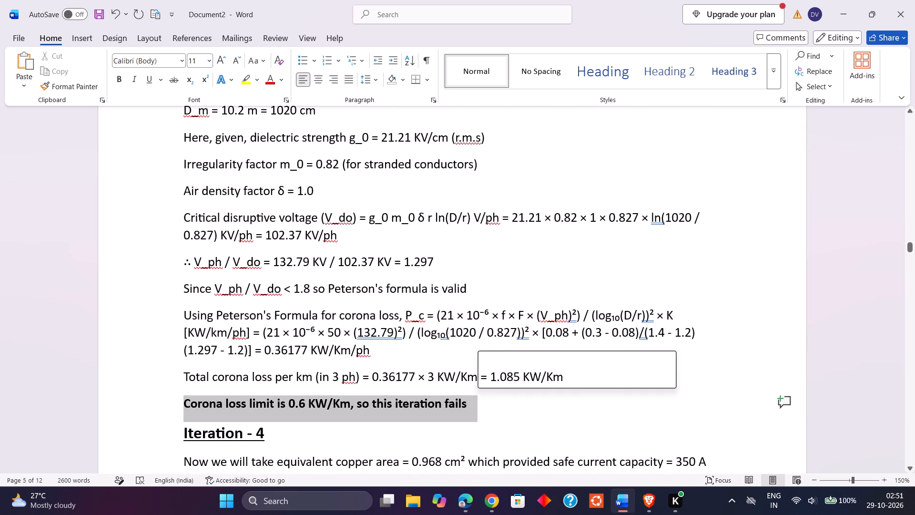
{"action": "left_click", "coordinate": [498, 381]}
{"action": "left_click", "coordinate": [494, 378]}
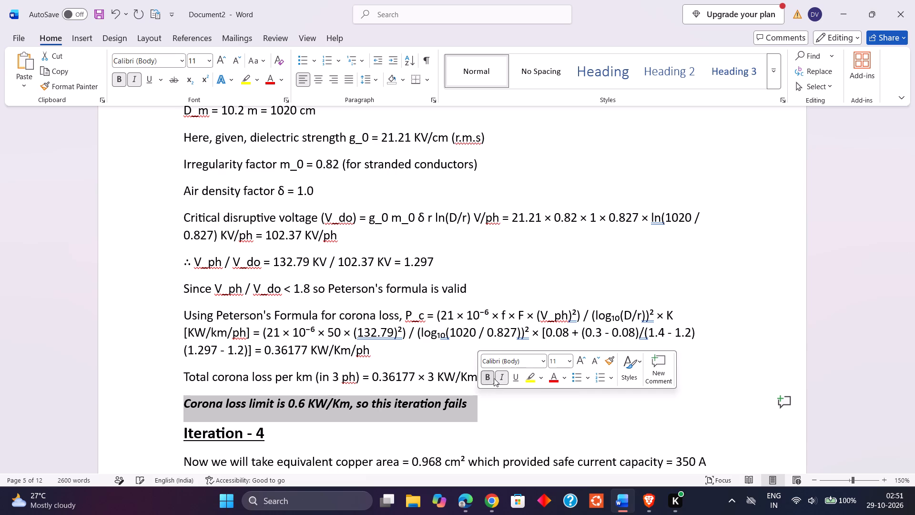
Add a period at the end of the "so this iteration fails" line above Iteration - 4.
{"action": "left_click", "coordinate": [466, 400]}
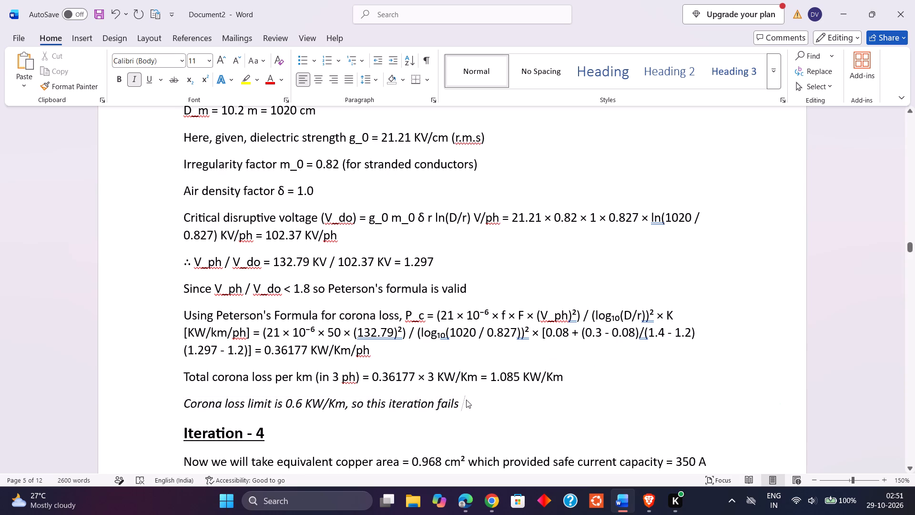
{"action": "key", "text": "period"}
Review the formatting of the preceding pages from the Corona Losses section back to the ASSIGNMENT-1 title.
{"action": "scroll", "coordinate": [423, 411], "scroll_direction": "up", "scroll_amount": 8}
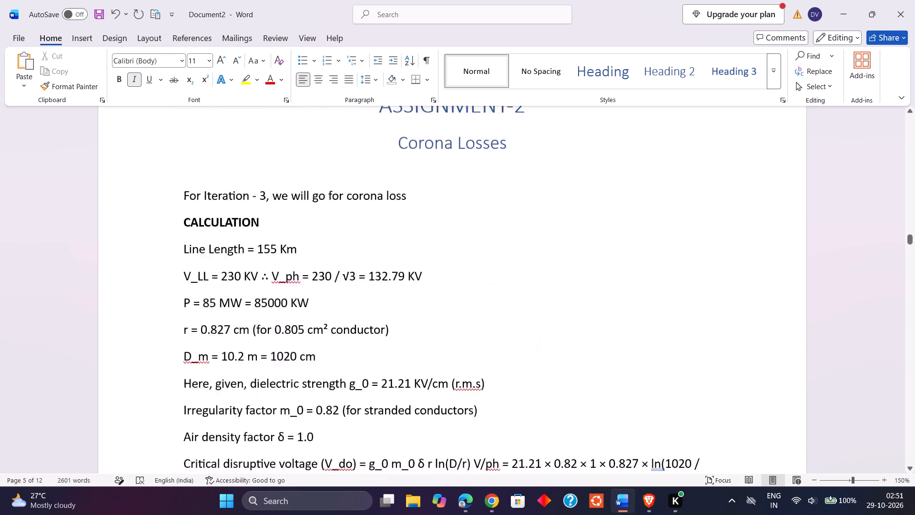
{"action": "scroll", "coordinate": [423, 411], "scroll_direction": "up", "scroll_amount": 18}
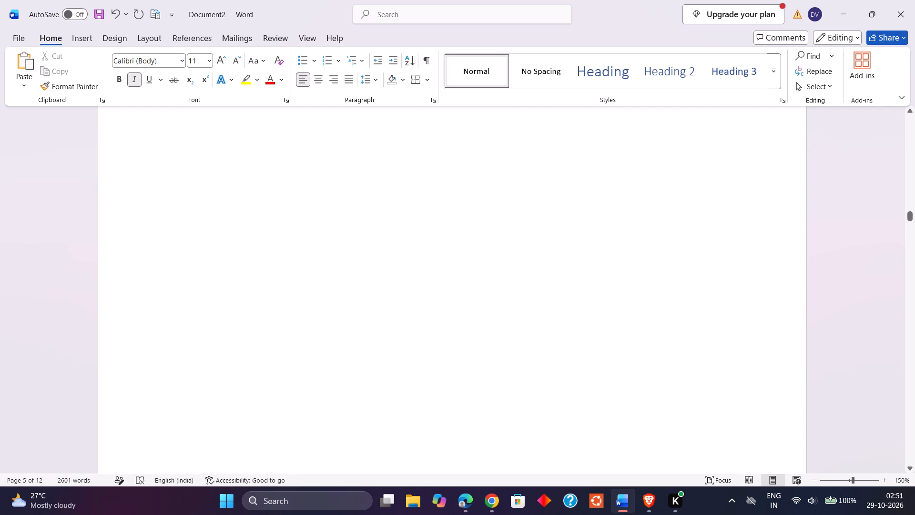
{"action": "scroll", "coordinate": [423, 411], "scroll_direction": "up", "scroll_amount": 16}
{"action": "scroll", "coordinate": [422, 410], "scroll_direction": "up", "scroll_amount": 8}
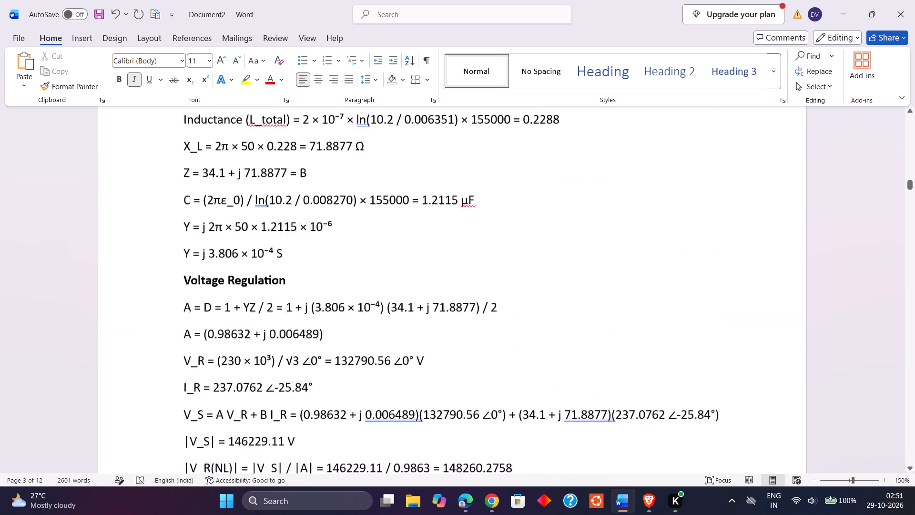
{"action": "scroll", "coordinate": [422, 410], "scroll_direction": "up", "scroll_amount": 20}
{"action": "scroll", "coordinate": [422, 410], "scroll_direction": "up", "scroll_amount": 13}
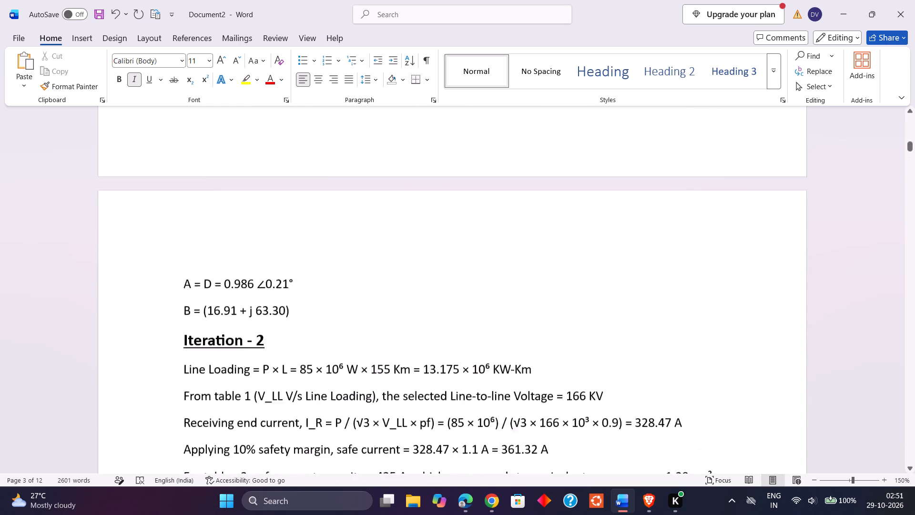
{"action": "scroll", "coordinate": [421, 408], "scroll_direction": "up", "scroll_amount": 15}
{"action": "scroll", "coordinate": [421, 408], "scroll_direction": "up", "scroll_amount": 7}
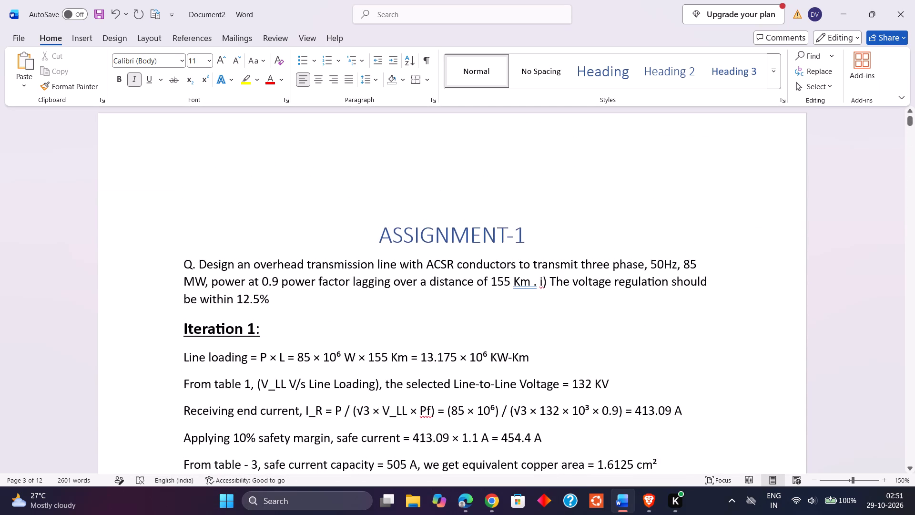
{"action": "scroll", "coordinate": [421, 407], "scroll_direction": "up", "scroll_amount": 4}
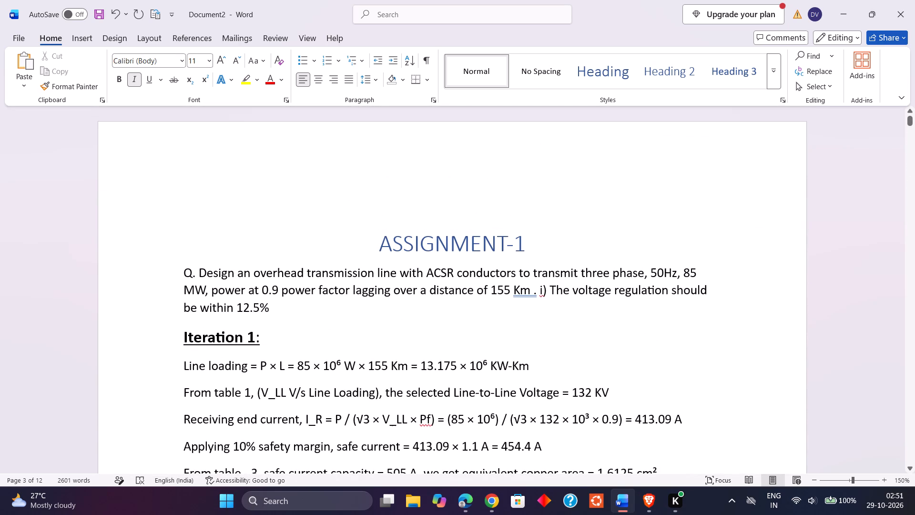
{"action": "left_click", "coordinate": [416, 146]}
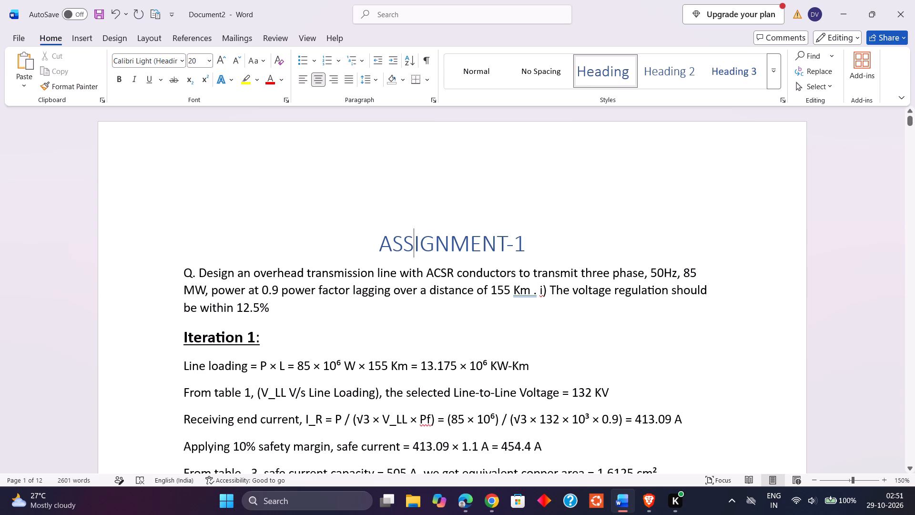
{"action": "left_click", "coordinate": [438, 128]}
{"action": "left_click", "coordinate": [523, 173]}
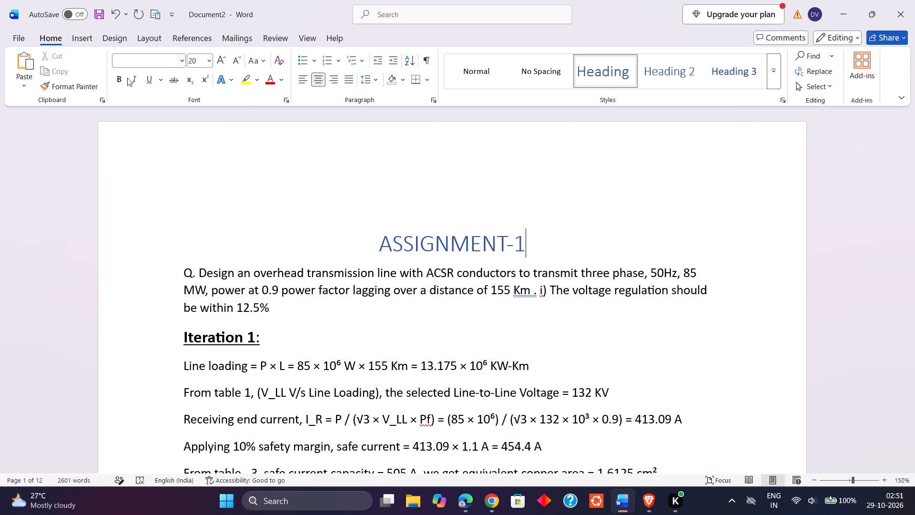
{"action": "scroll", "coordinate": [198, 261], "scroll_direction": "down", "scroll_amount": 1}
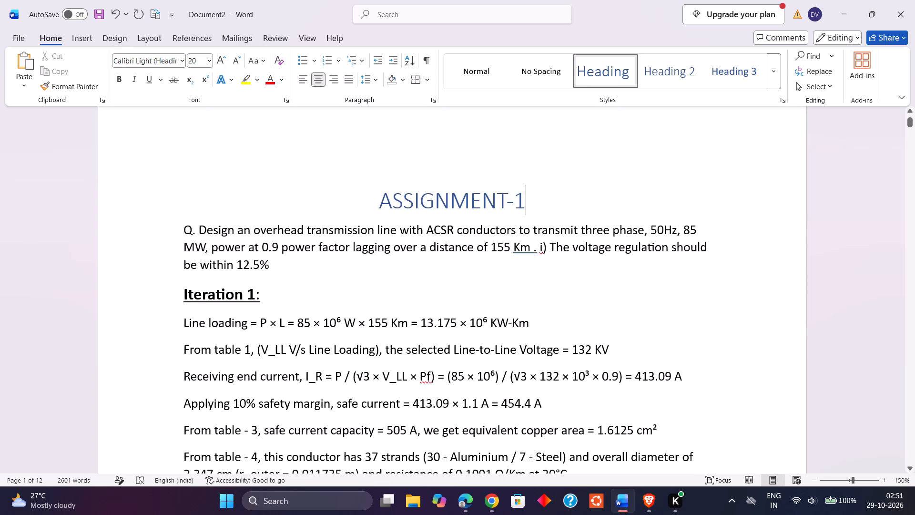
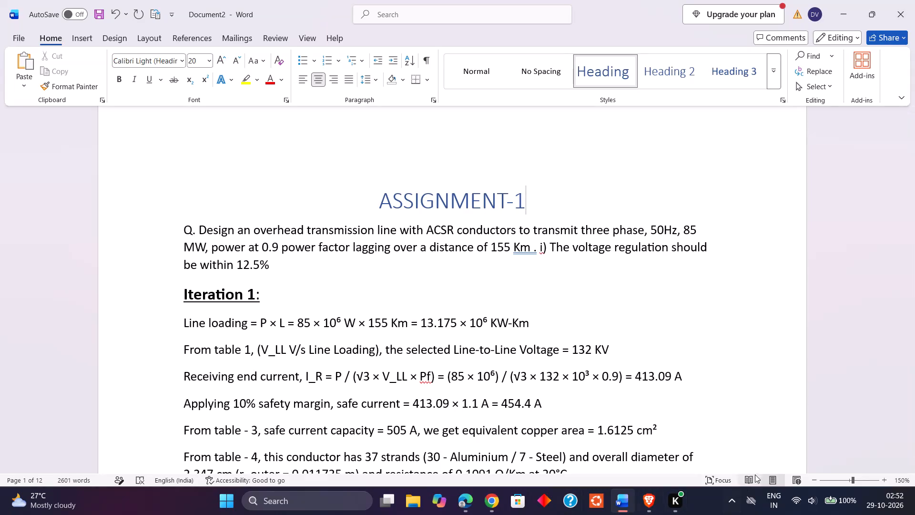
Switch to YouTube Music in the Brave browser and choose the track MakeItToTheMorning from the queue.
{"action": "left_click", "coordinate": [641, 507]}
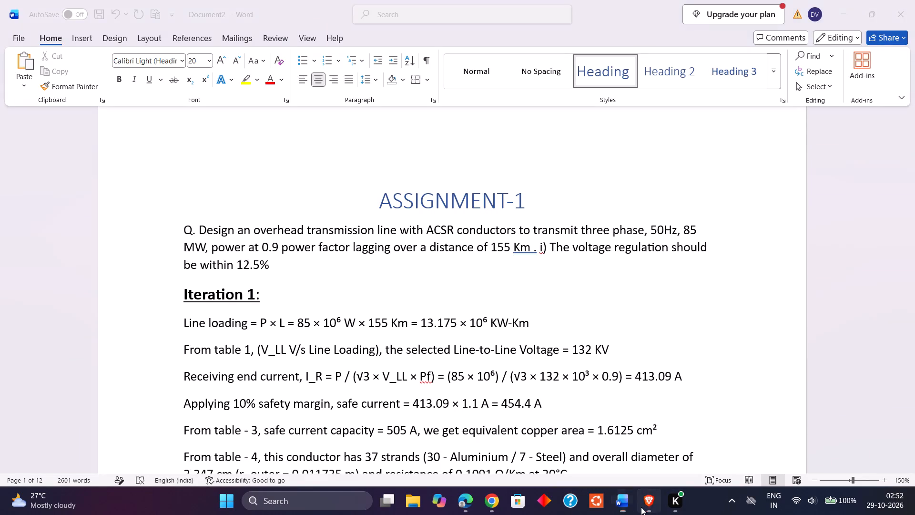
{"action": "scroll", "coordinate": [626, 432], "scroll_direction": "down", "scroll_amount": 1}
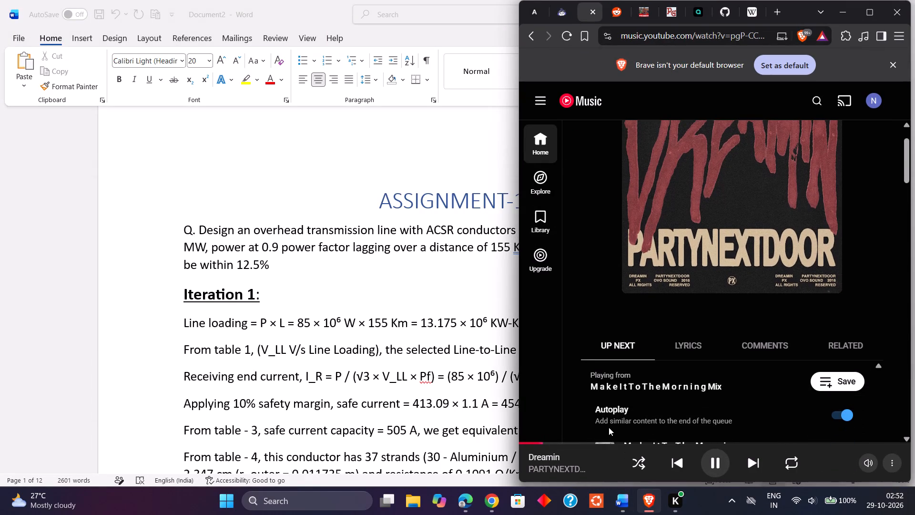
{"action": "scroll", "coordinate": [608, 428], "scroll_direction": "down", "scroll_amount": 2}
{"action": "left_click", "coordinate": [533, 152]}
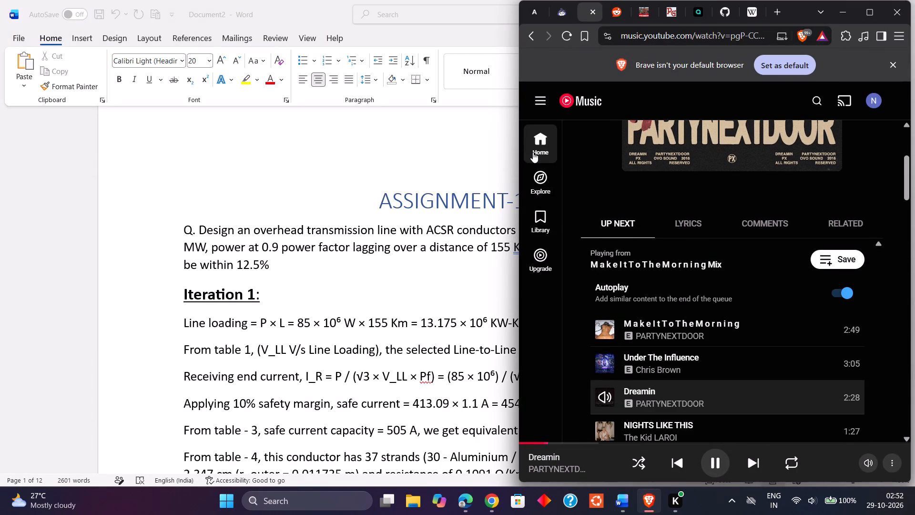
{"action": "left_click", "coordinate": [631, 318]}
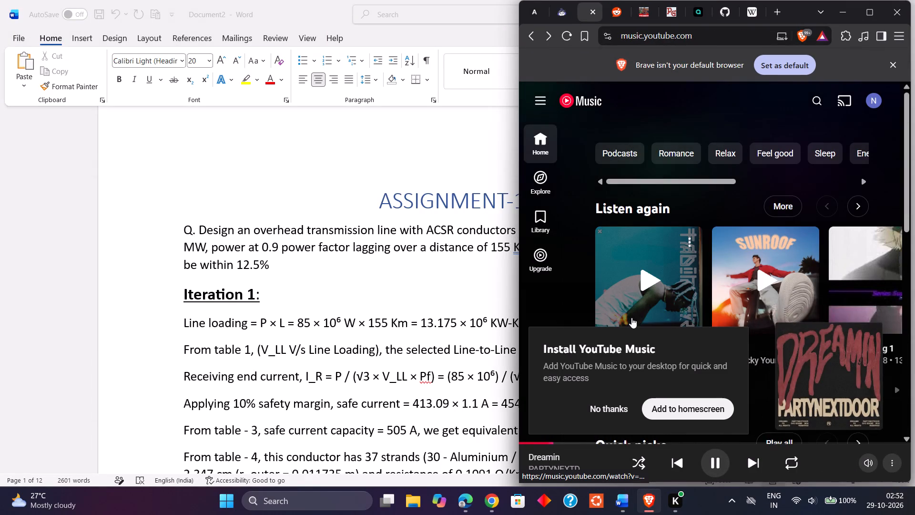
{"action": "left_click", "coordinate": [638, 326]}
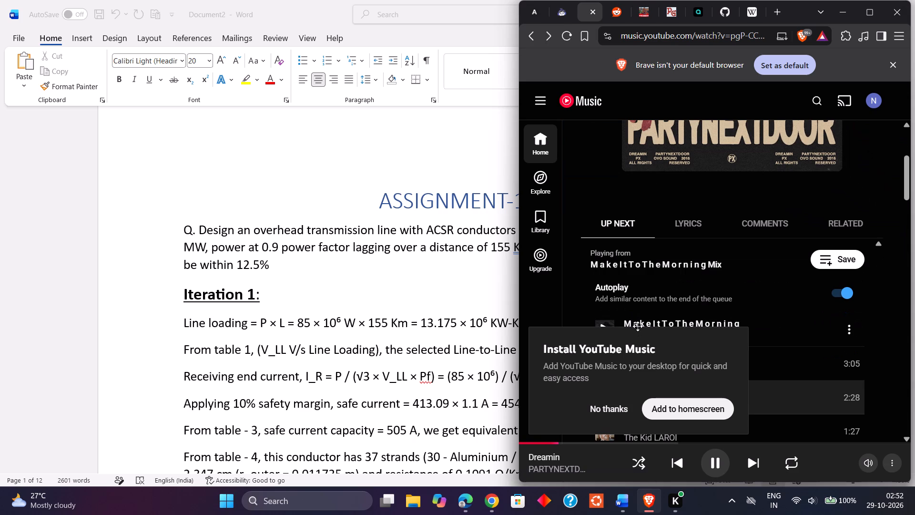
{"action": "left_click", "coordinate": [609, 323]}
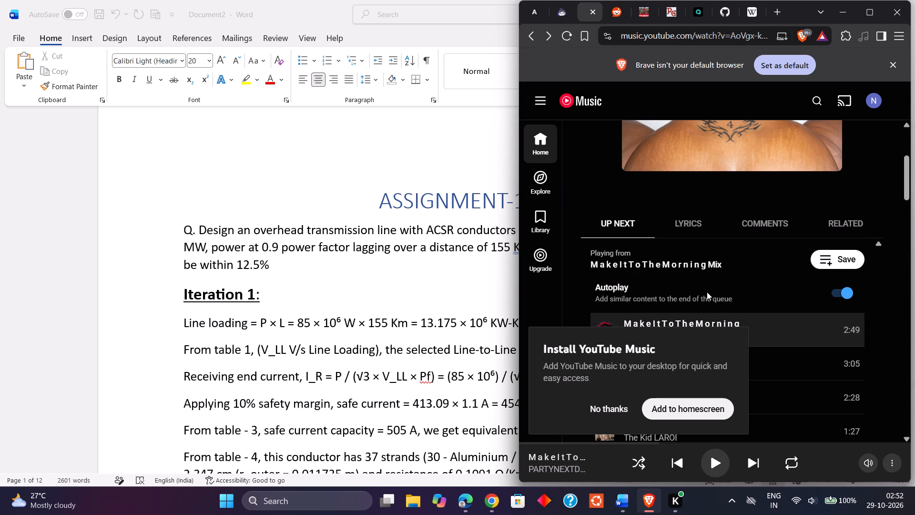
Decline the offer to install YouTube Music on the desktop.
{"action": "scroll", "coordinate": [701, 269], "scroll_direction": "up", "scroll_amount": 4}
{"action": "left_click", "coordinate": [701, 269]}
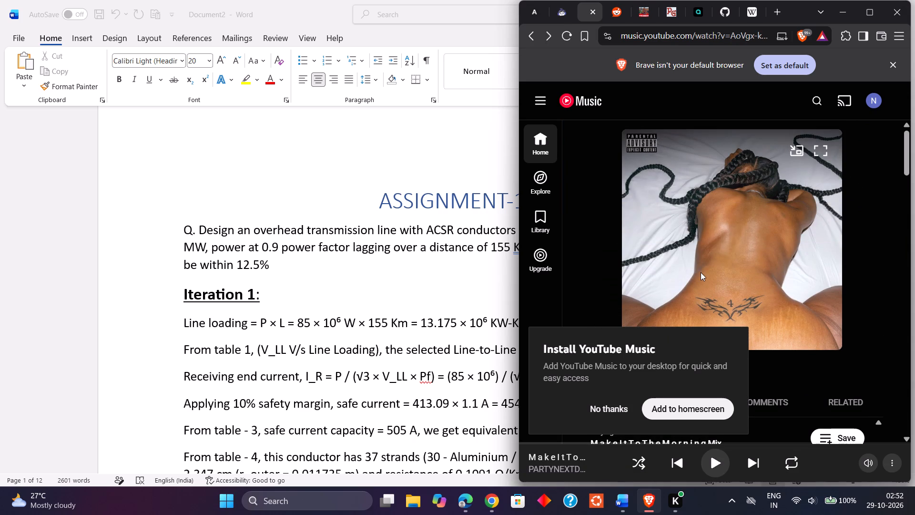
{"action": "left_click", "coordinate": [701, 272]}
{"action": "left_click", "coordinate": [620, 409]}
Start playback of MakeItToTheMorning.
{"action": "scroll", "coordinate": [644, 429], "scroll_direction": "up", "scroll_amount": 2}
{"action": "scroll", "coordinate": [687, 308], "scroll_direction": "down", "scroll_amount": 4}
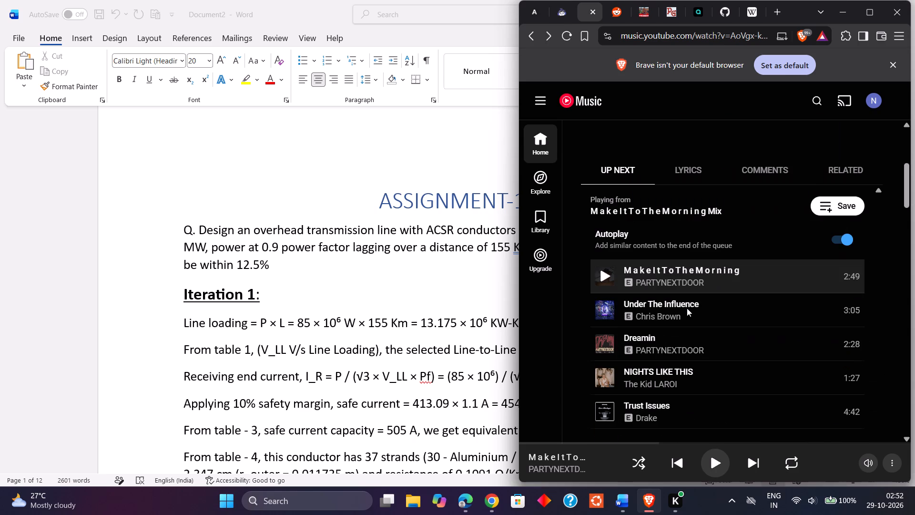
{"action": "scroll", "coordinate": [695, 198], "scroll_direction": "up", "scroll_amount": 2}
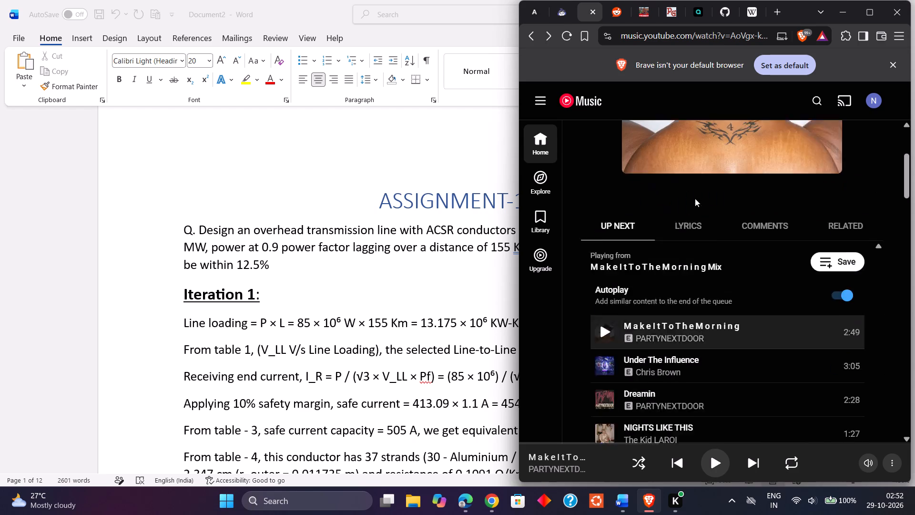
{"action": "scroll", "coordinate": [695, 198], "scroll_direction": "up", "scroll_amount": 1}
{"action": "left_click", "coordinate": [595, 333]}
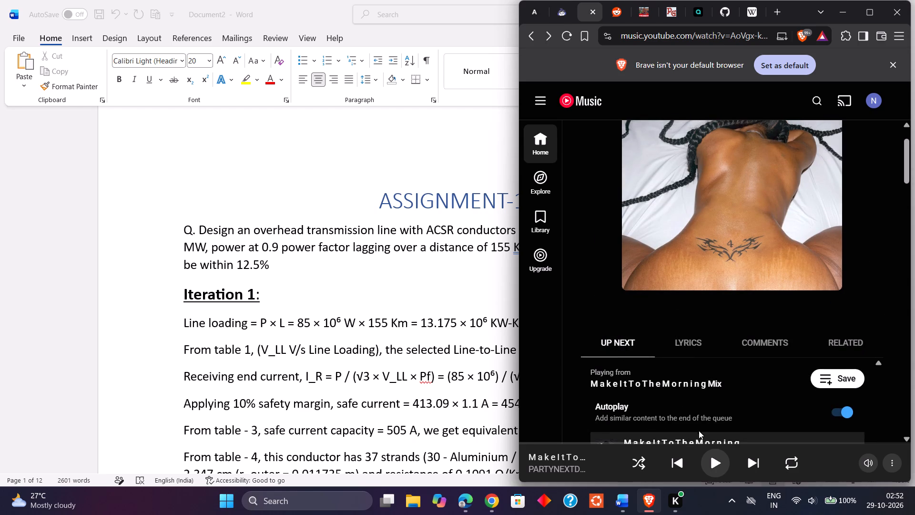
{"action": "left_click", "coordinate": [710, 463]}
Like MakeItToTheMorning from the full-screen player and exit full screen.
{"action": "left_click", "coordinate": [895, 462]}
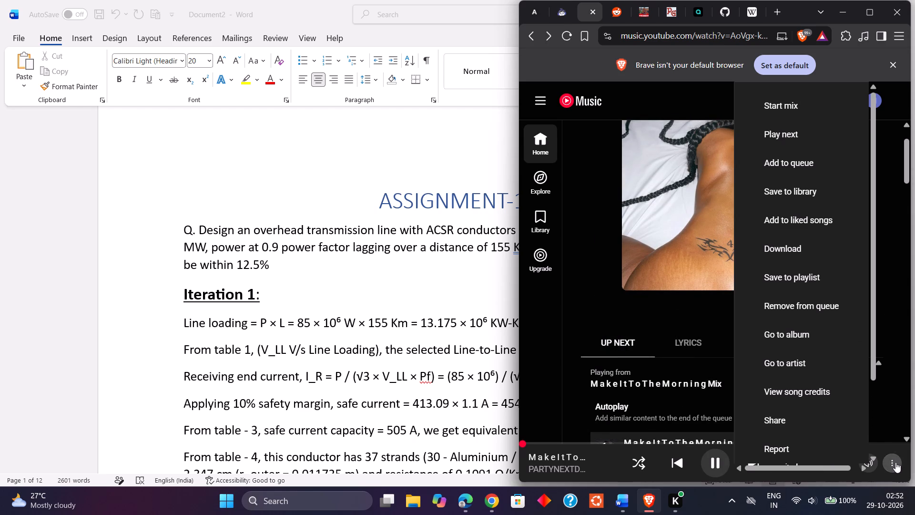
{"action": "scroll", "coordinate": [813, 384], "scroll_direction": "down", "scroll_amount": 5}
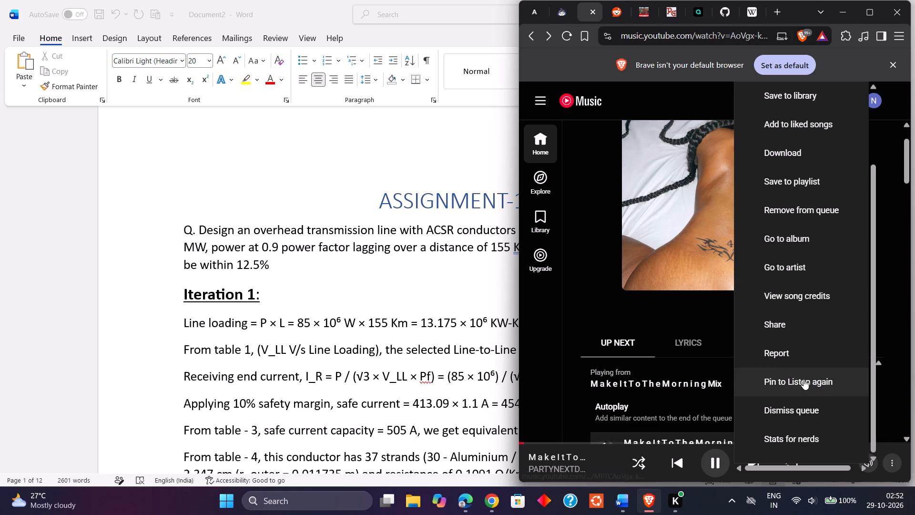
{"action": "left_click", "coordinate": [619, 299]}
{"action": "left_click", "coordinate": [536, 151]}
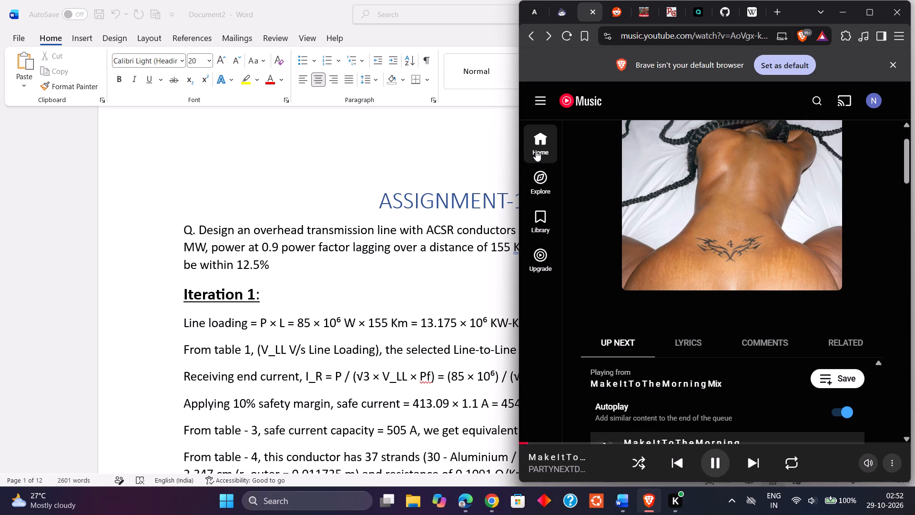
{"action": "left_click", "coordinate": [534, 148]}
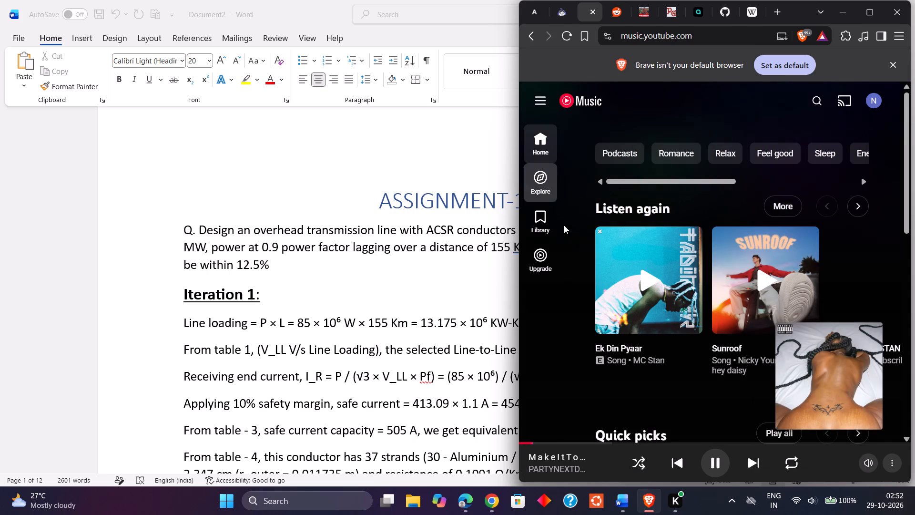
{"action": "scroll", "coordinate": [808, 390], "scroll_direction": "down", "scroll_amount": 1}
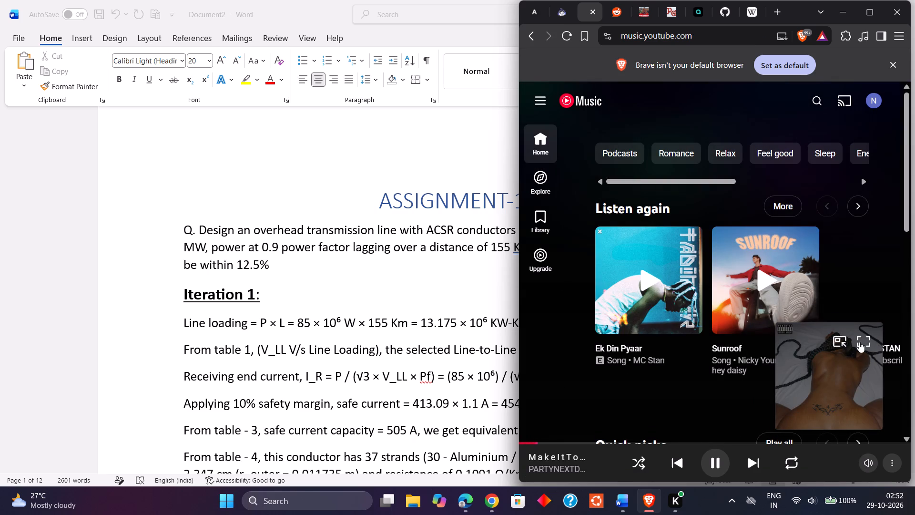
{"action": "left_click", "coordinate": [859, 342]}
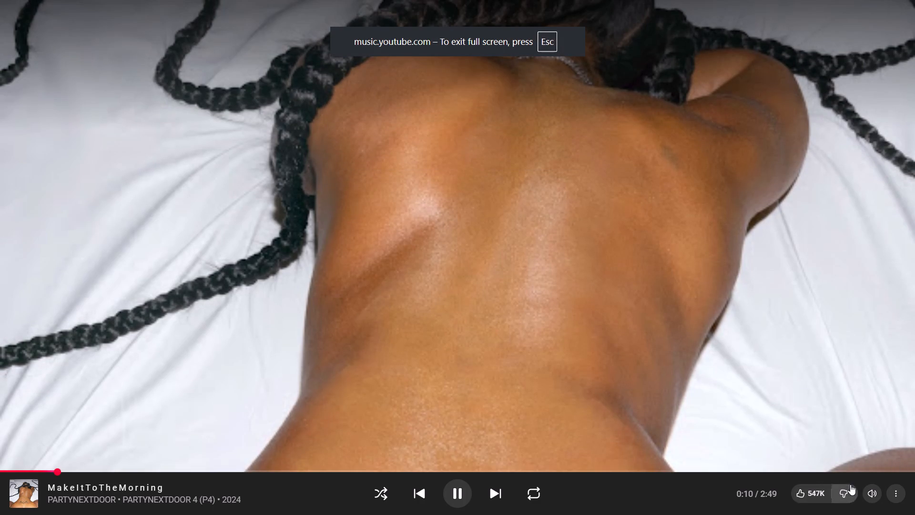
{"action": "left_click", "coordinate": [816, 488]}
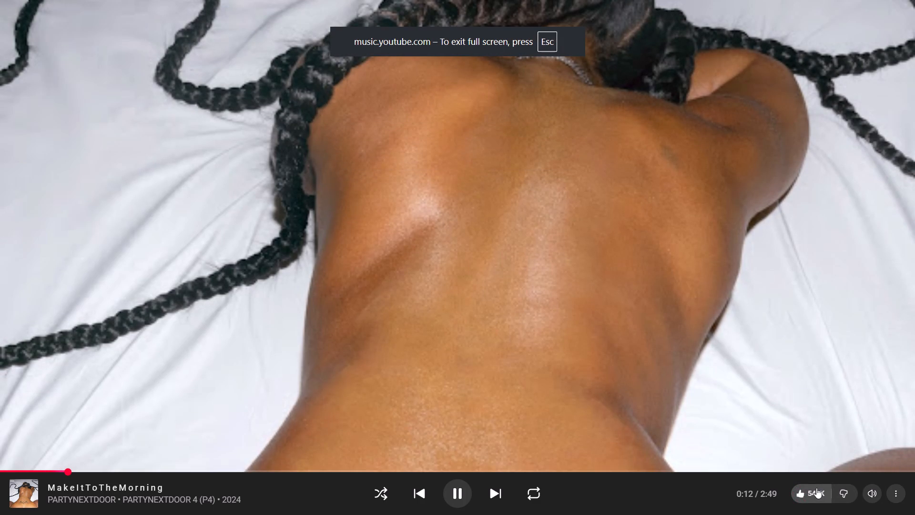
{"action": "key", "text": "Escape"}
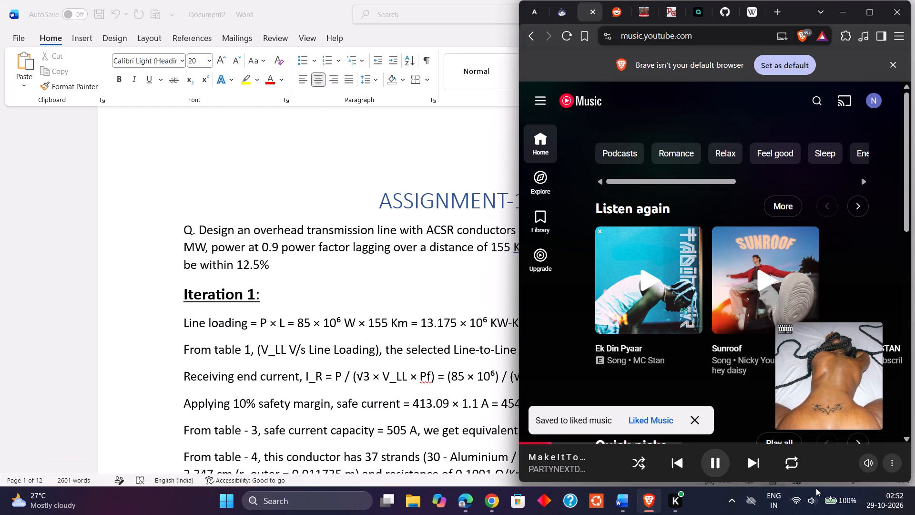
Return to Word and review the formatting from the ASSIGNMENT-1 title through the Iteration - 2 calculations to page 4.
{"action": "left_click", "coordinate": [841, 15]}
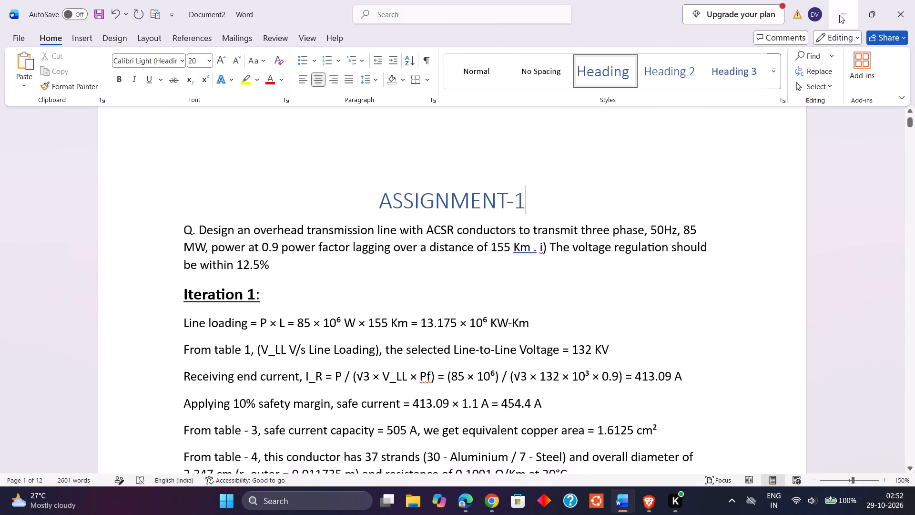
{"action": "scroll", "coordinate": [411, 220], "scroll_direction": "up", "scroll_amount": 3}
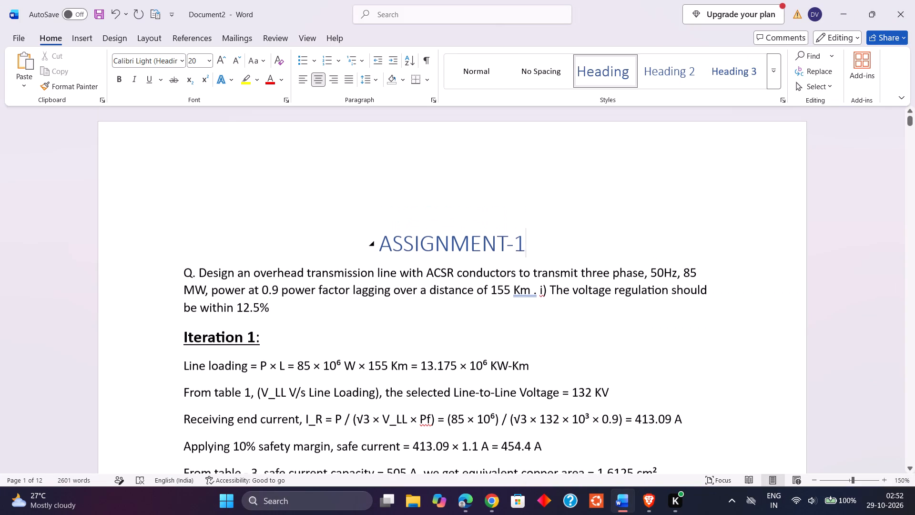
{"action": "scroll", "coordinate": [409, 208], "scroll_direction": "up", "scroll_amount": 2}
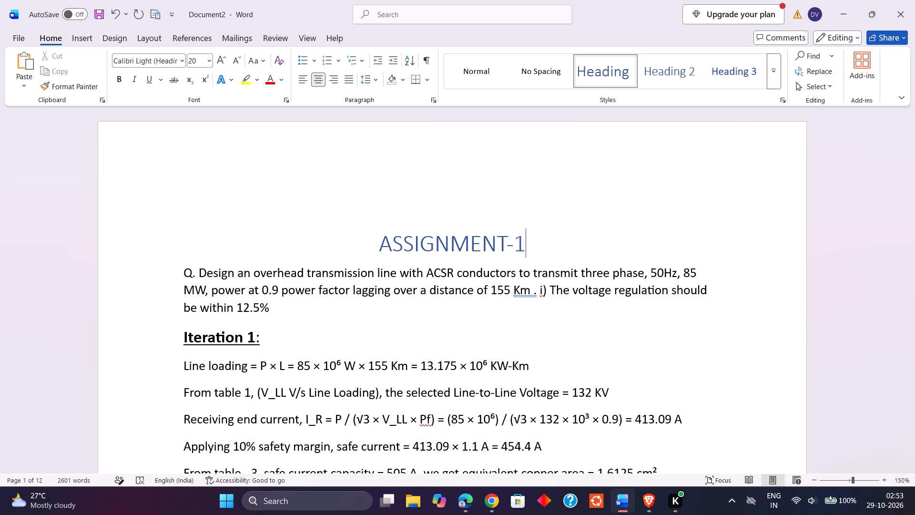
{"action": "scroll", "coordinate": [409, 201], "scroll_direction": "up", "scroll_amount": 3}
{"action": "scroll", "coordinate": [409, 200], "scroll_direction": "down", "scroll_amount": 10}
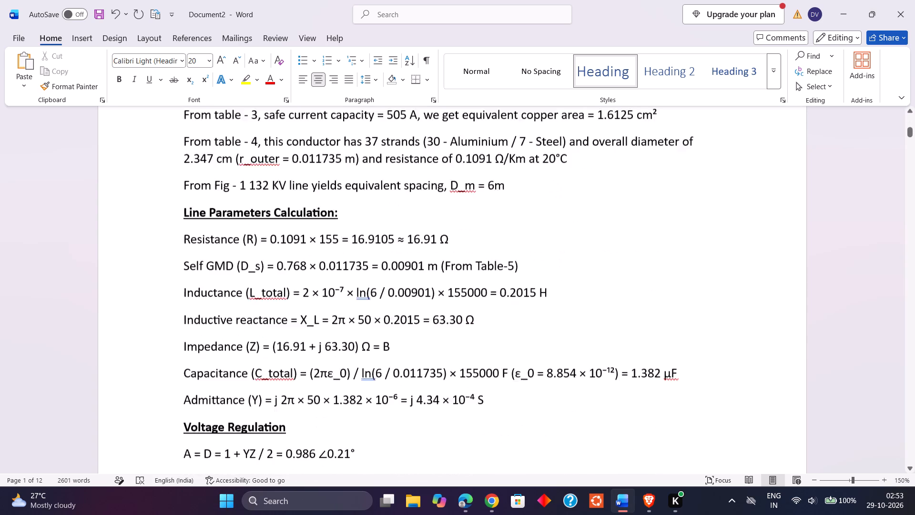
{"action": "scroll", "coordinate": [410, 196], "scroll_direction": "down", "scroll_amount": 10}
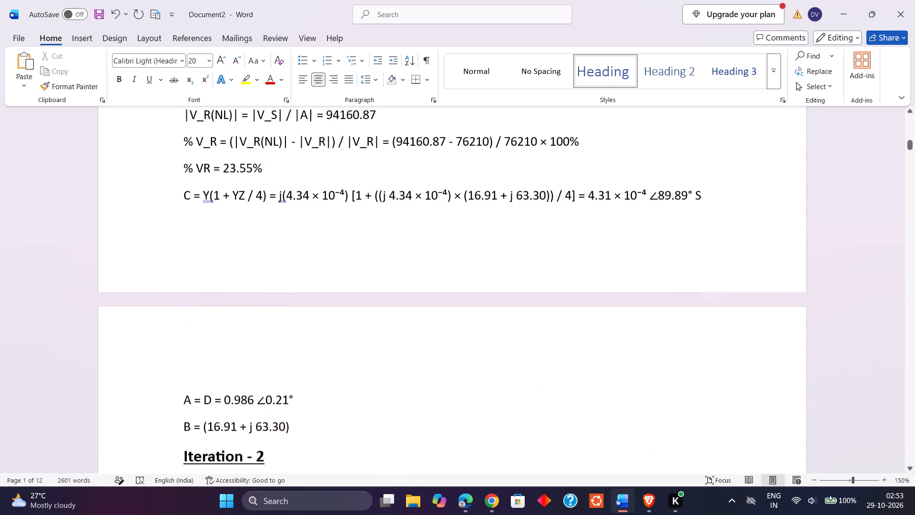
{"action": "scroll", "coordinate": [411, 196], "scroll_direction": "down", "scroll_amount": 11}
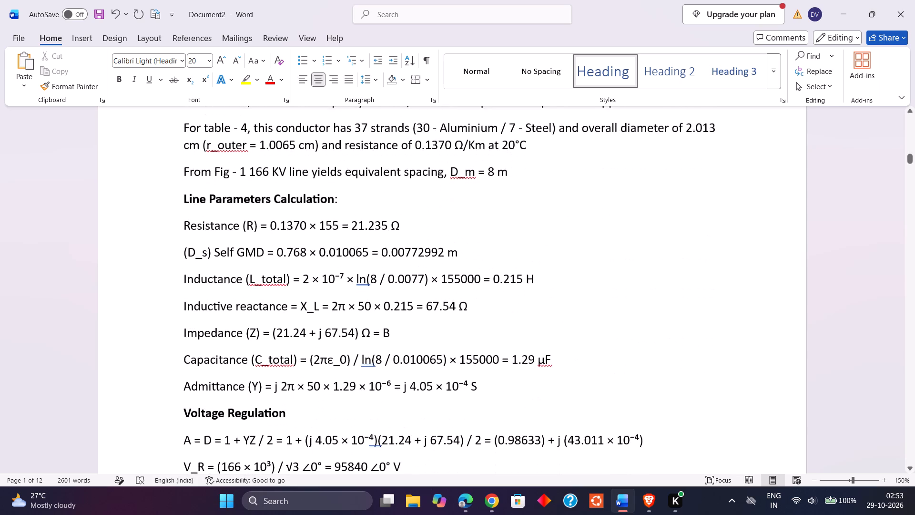
{"action": "scroll", "coordinate": [411, 196], "scroll_direction": "down", "scroll_amount": 17}
{"action": "scroll", "coordinate": [411, 198], "scroll_direction": "down", "scroll_amount": 20}
{"action": "scroll", "coordinate": [411, 198], "scroll_direction": "down", "scroll_amount": 4}
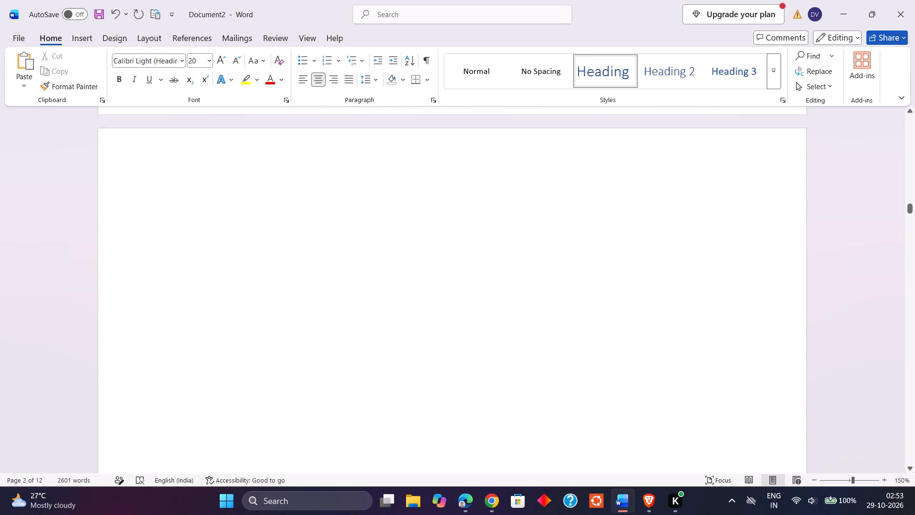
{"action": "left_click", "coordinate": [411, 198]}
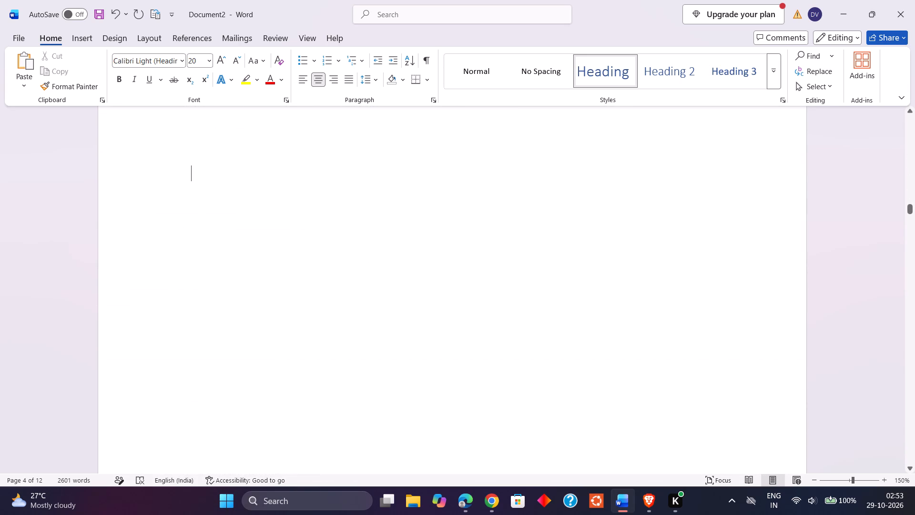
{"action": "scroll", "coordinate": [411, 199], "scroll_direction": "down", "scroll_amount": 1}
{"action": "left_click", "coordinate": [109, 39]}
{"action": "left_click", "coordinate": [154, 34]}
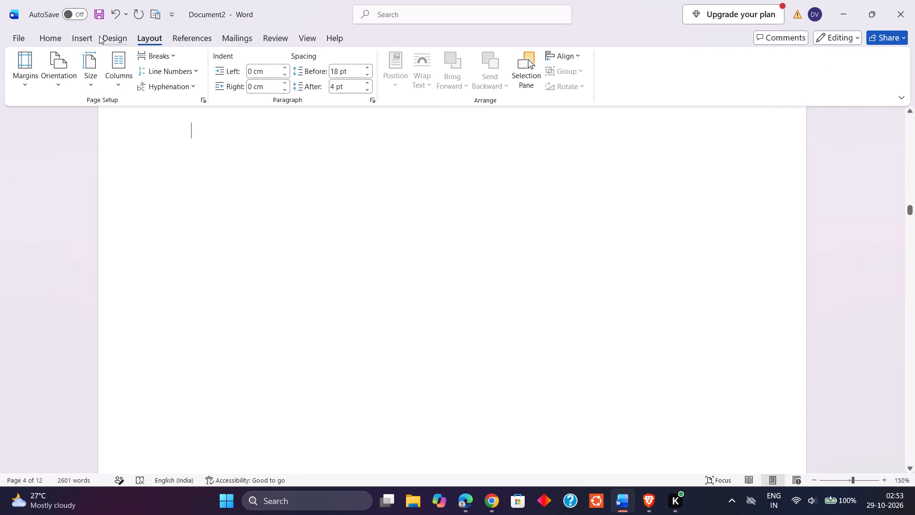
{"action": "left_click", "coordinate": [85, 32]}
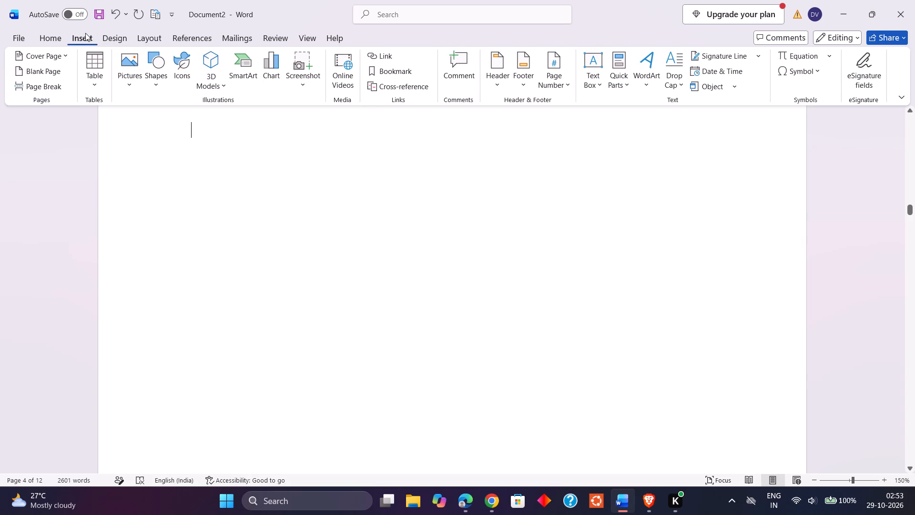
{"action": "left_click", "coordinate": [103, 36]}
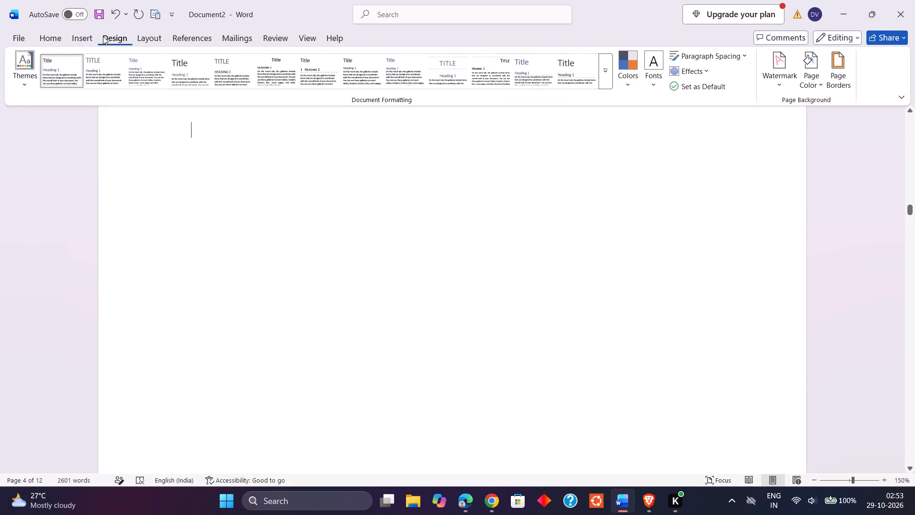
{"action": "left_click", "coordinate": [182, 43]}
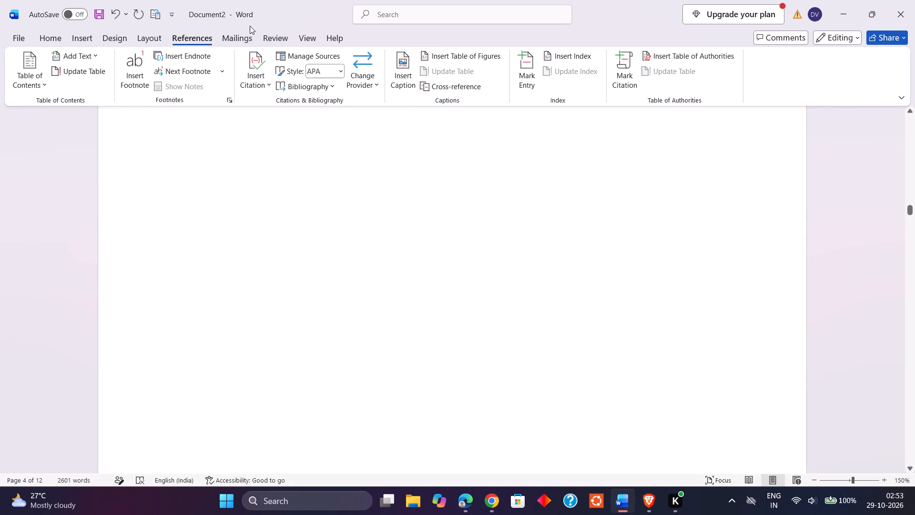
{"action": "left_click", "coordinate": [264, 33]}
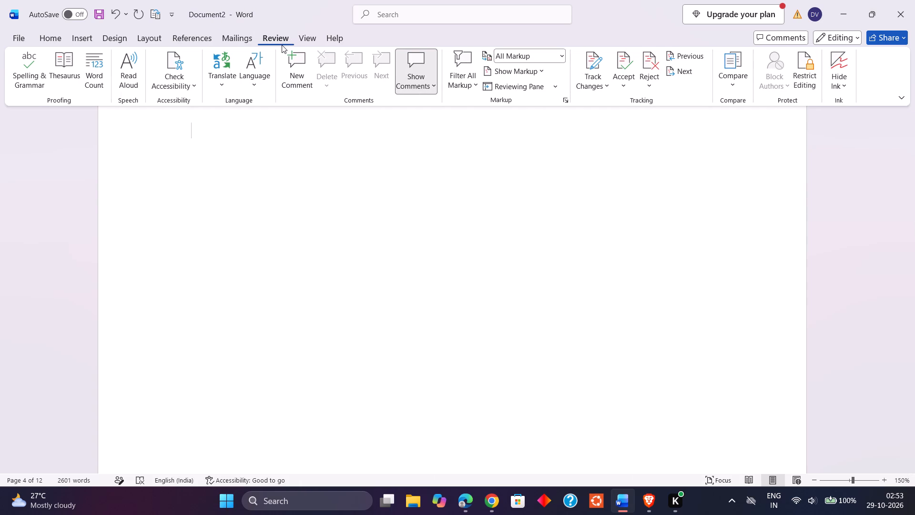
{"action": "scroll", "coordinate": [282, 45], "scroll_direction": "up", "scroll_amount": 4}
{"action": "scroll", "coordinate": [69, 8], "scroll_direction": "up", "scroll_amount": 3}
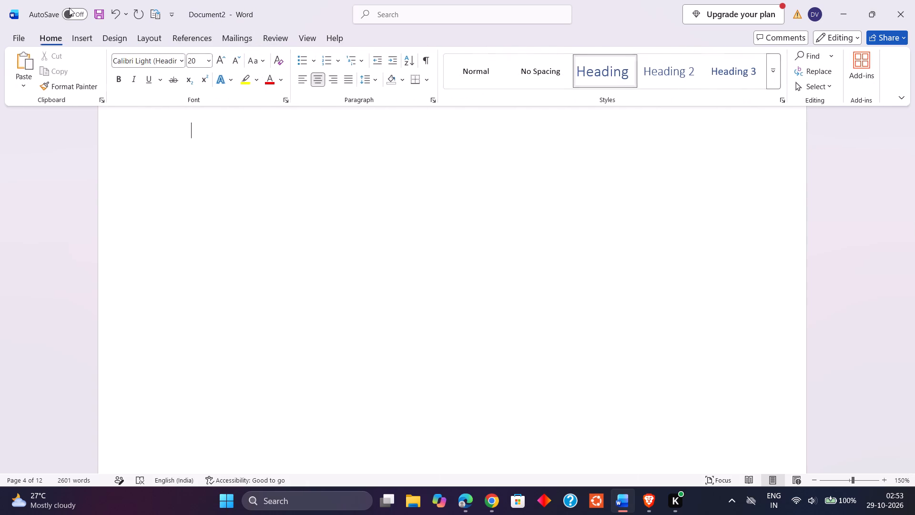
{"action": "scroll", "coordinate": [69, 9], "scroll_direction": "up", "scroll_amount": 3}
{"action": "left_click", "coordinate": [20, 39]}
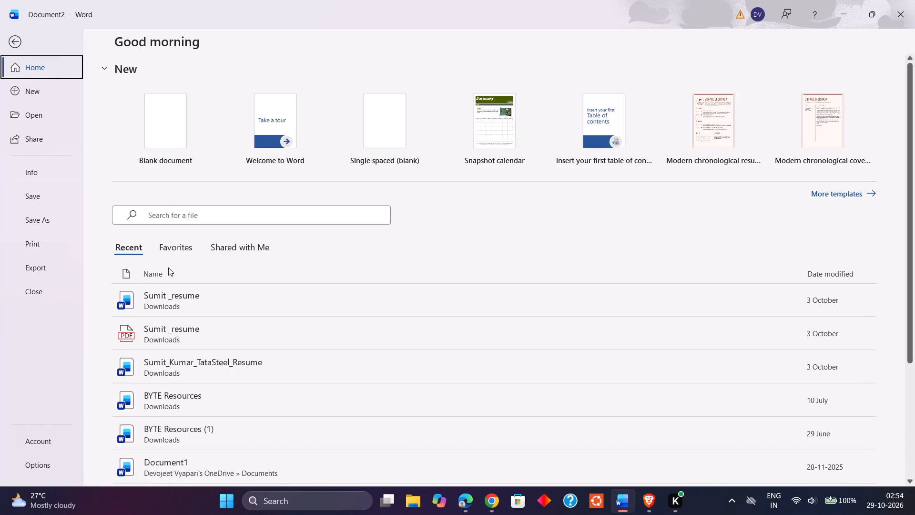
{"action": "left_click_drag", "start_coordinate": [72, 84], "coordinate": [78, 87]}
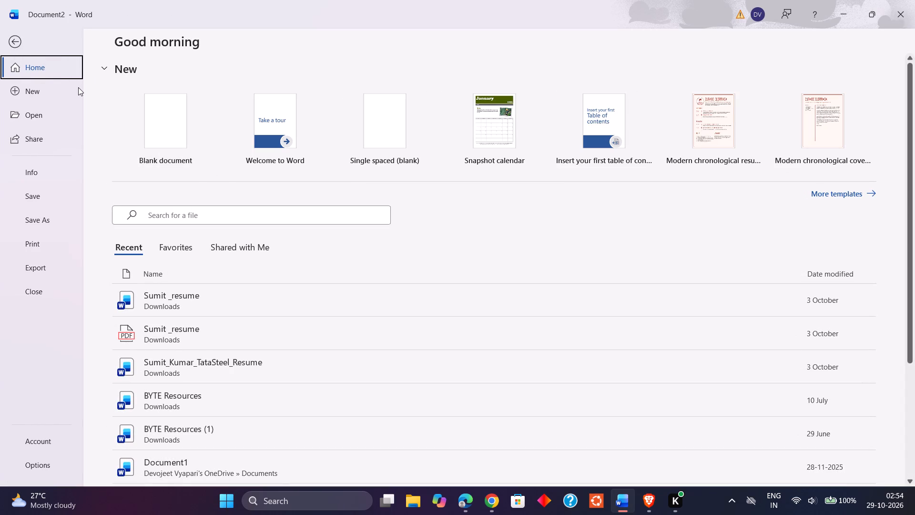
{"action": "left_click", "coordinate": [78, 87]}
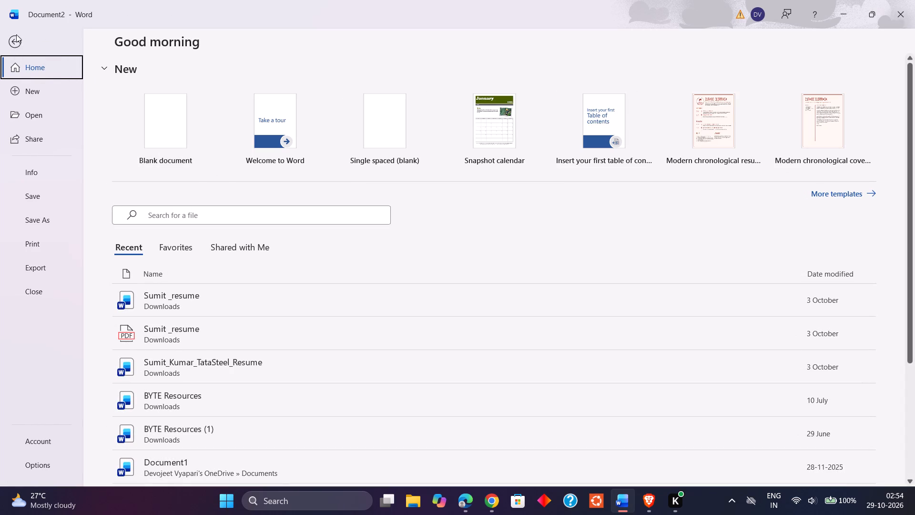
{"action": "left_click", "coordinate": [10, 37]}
Examine the pages between the Iteration - 3 results table and the ASSIGNMENT-2 title, including the blank page 4.
{"action": "scroll", "coordinate": [200, 164], "scroll_direction": "up", "scroll_amount": 7}
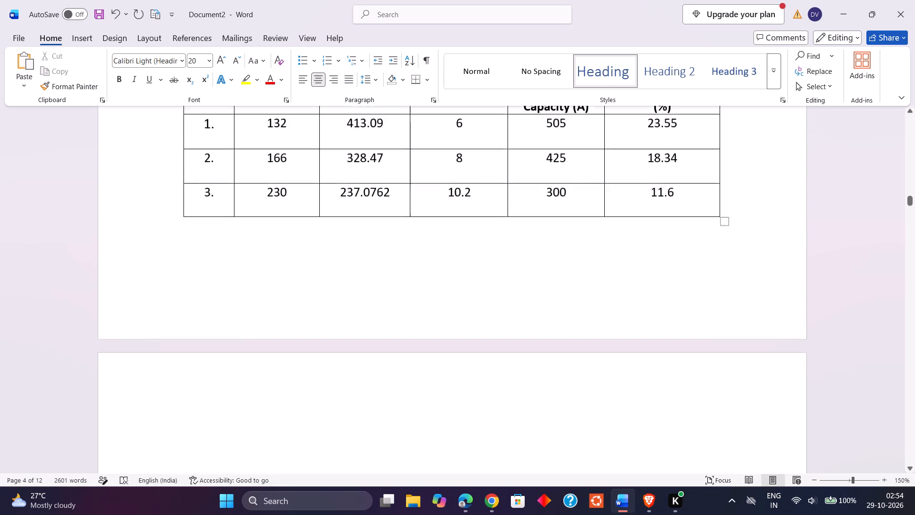
{"action": "scroll", "coordinate": [199, 158], "scroll_direction": "up", "scroll_amount": 4}
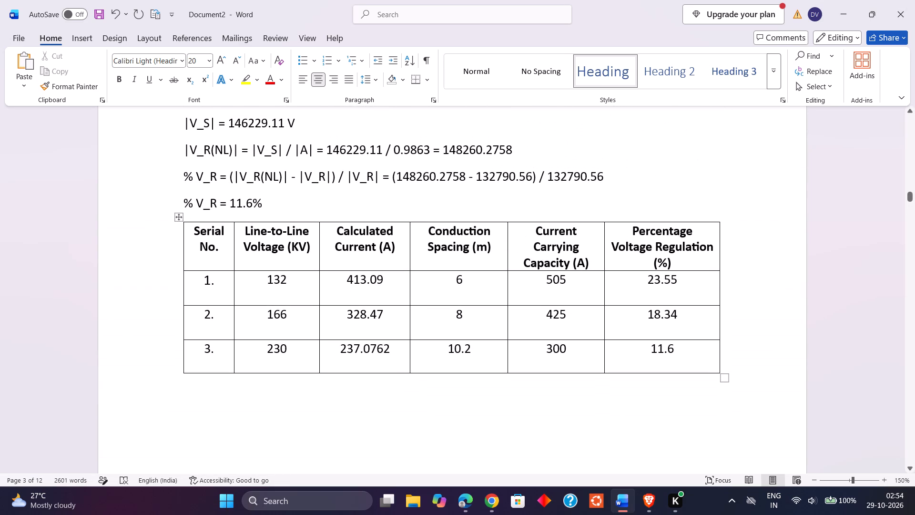
{"action": "scroll", "coordinate": [199, 157], "scroll_direction": "up", "scroll_amount": 2}
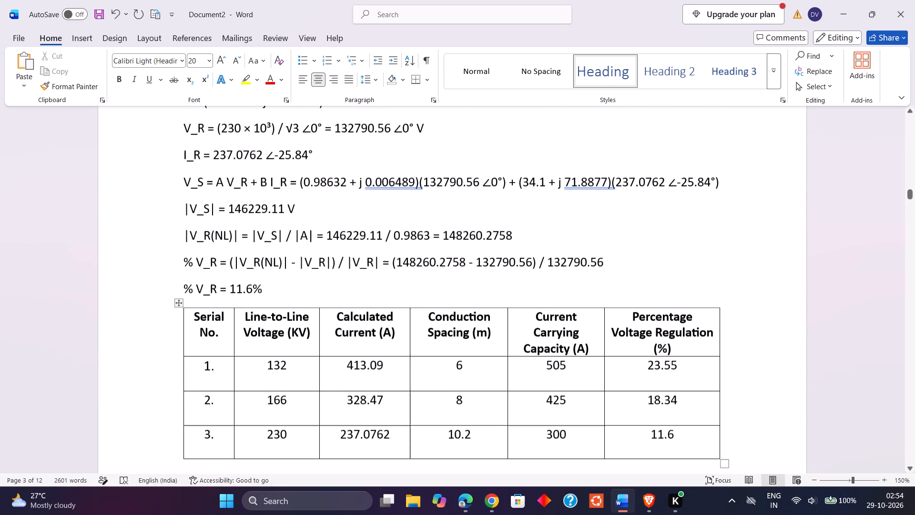
{"action": "scroll", "coordinate": [199, 157], "scroll_direction": "down", "scroll_amount": 20}
{"action": "scroll", "coordinate": [202, 163], "scroll_direction": "down", "scroll_amount": 6}
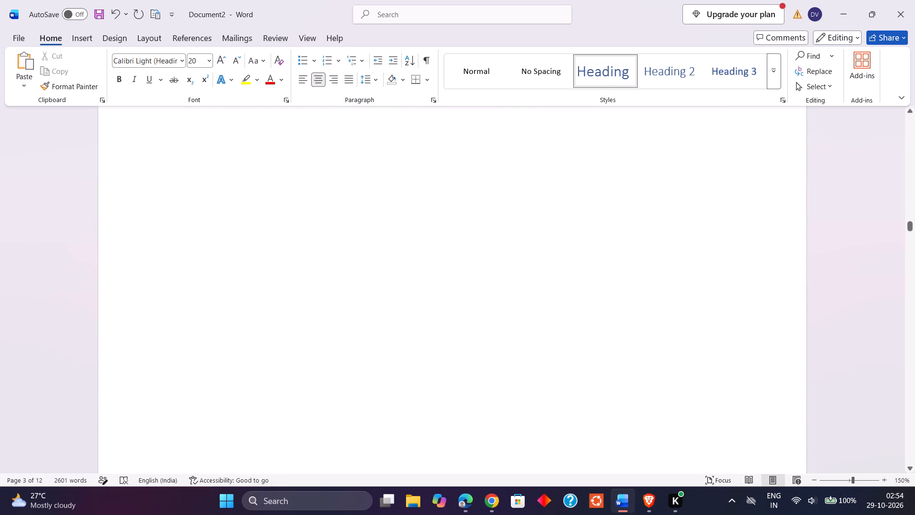
{"action": "scroll", "coordinate": [237, 122], "scroll_direction": "down", "scroll_amount": 4}
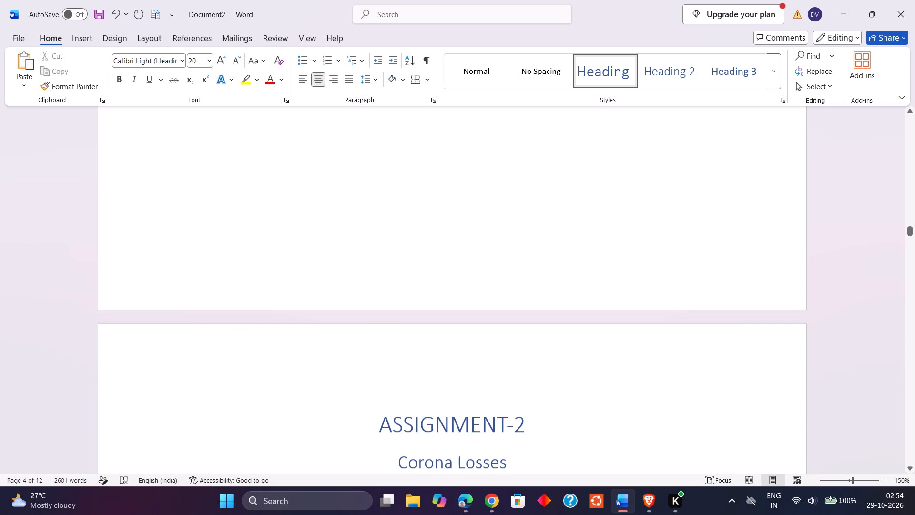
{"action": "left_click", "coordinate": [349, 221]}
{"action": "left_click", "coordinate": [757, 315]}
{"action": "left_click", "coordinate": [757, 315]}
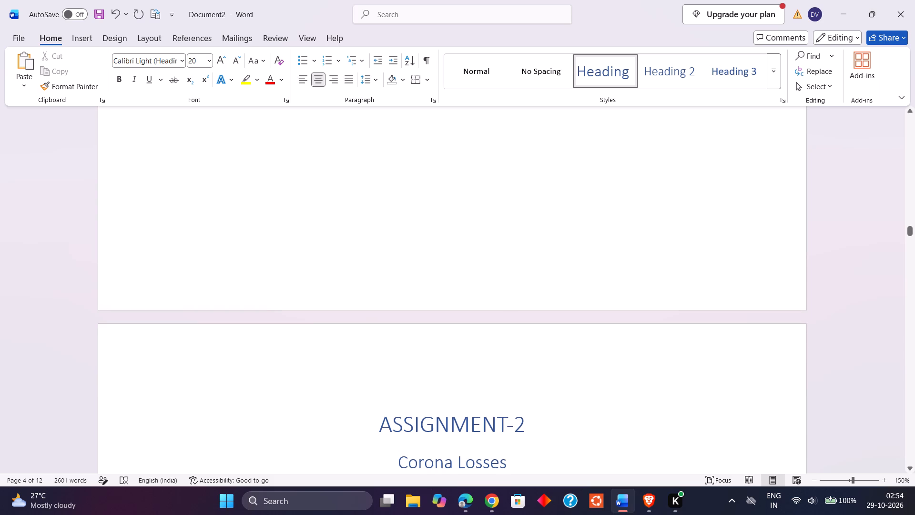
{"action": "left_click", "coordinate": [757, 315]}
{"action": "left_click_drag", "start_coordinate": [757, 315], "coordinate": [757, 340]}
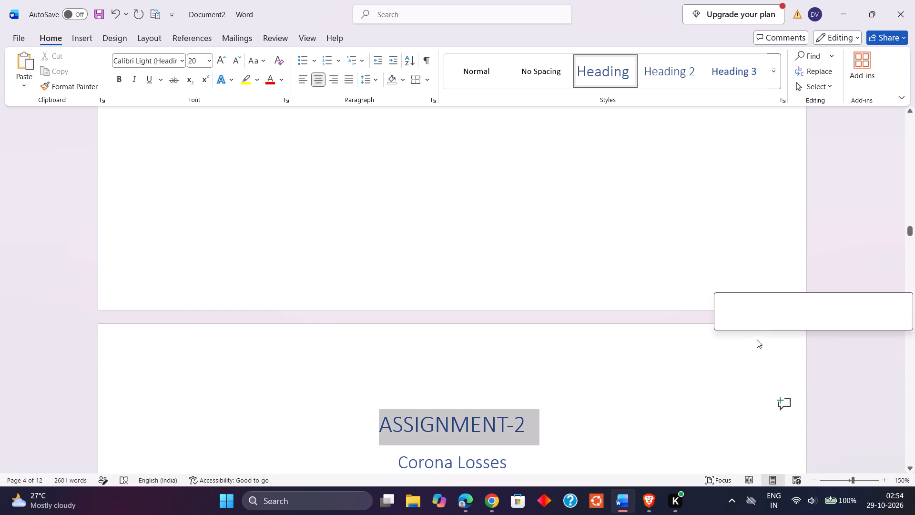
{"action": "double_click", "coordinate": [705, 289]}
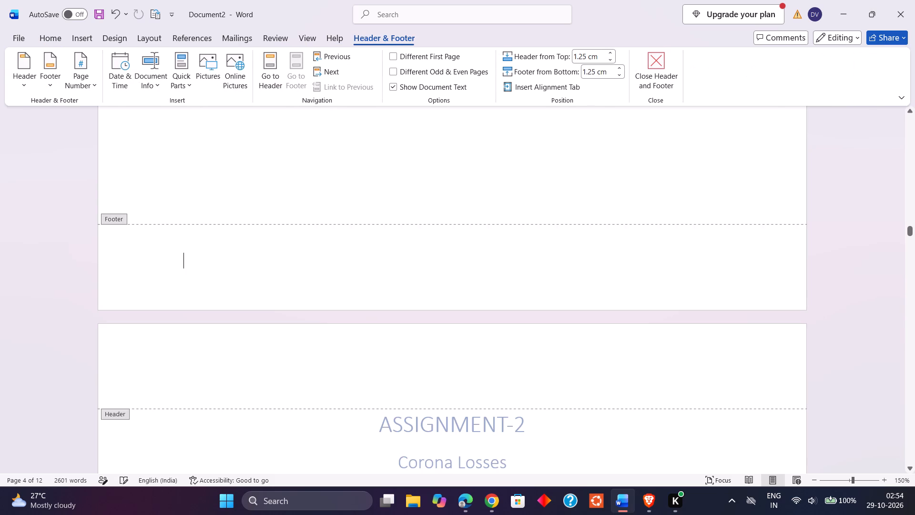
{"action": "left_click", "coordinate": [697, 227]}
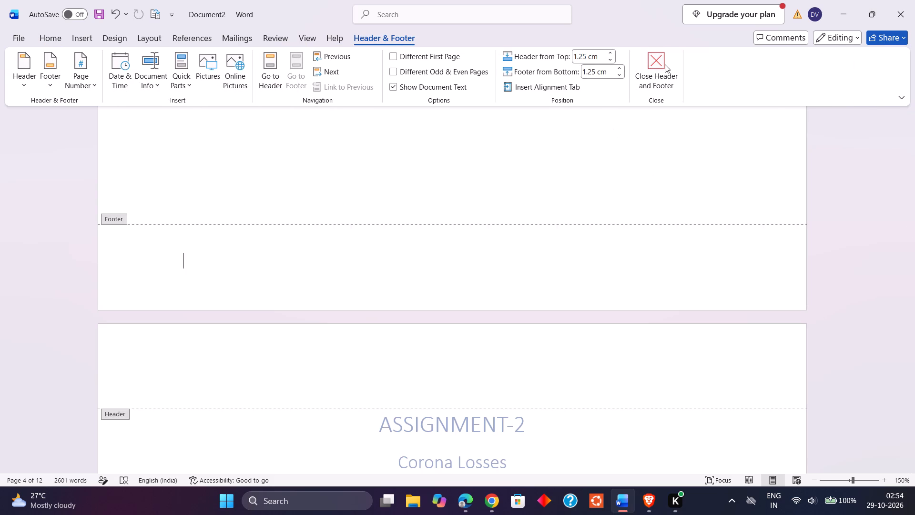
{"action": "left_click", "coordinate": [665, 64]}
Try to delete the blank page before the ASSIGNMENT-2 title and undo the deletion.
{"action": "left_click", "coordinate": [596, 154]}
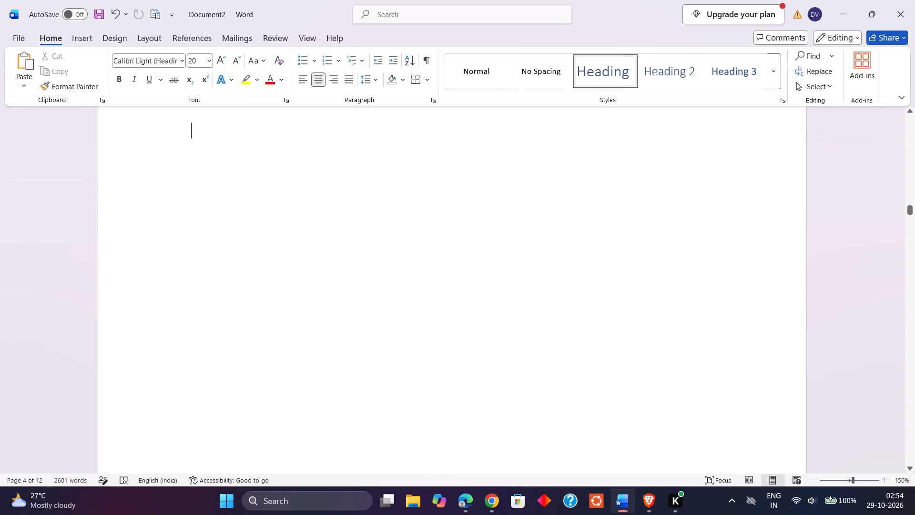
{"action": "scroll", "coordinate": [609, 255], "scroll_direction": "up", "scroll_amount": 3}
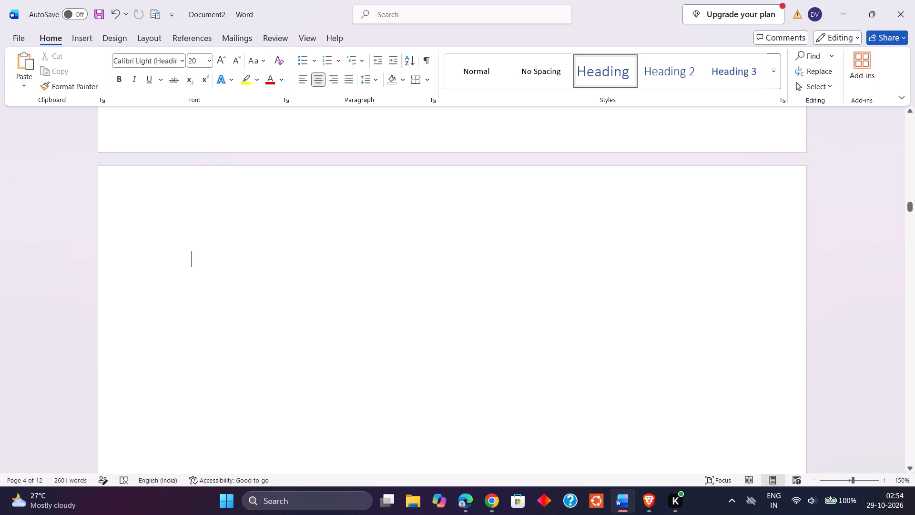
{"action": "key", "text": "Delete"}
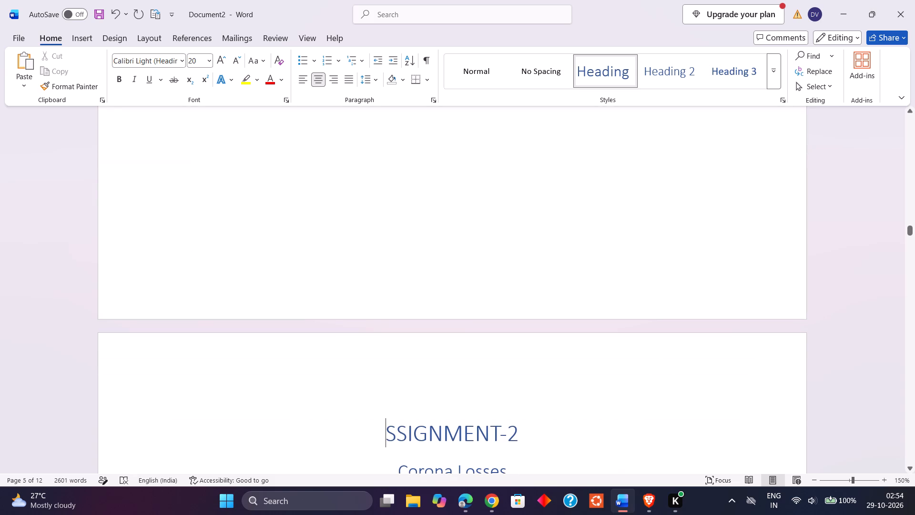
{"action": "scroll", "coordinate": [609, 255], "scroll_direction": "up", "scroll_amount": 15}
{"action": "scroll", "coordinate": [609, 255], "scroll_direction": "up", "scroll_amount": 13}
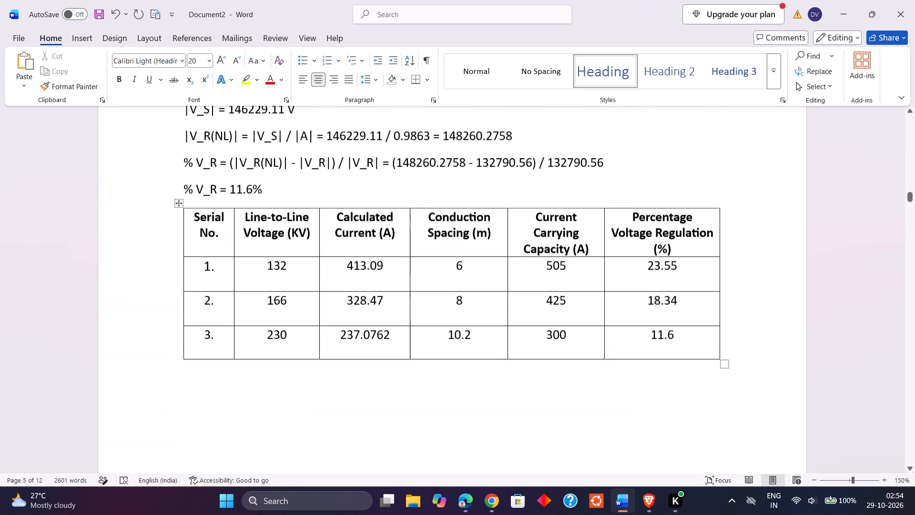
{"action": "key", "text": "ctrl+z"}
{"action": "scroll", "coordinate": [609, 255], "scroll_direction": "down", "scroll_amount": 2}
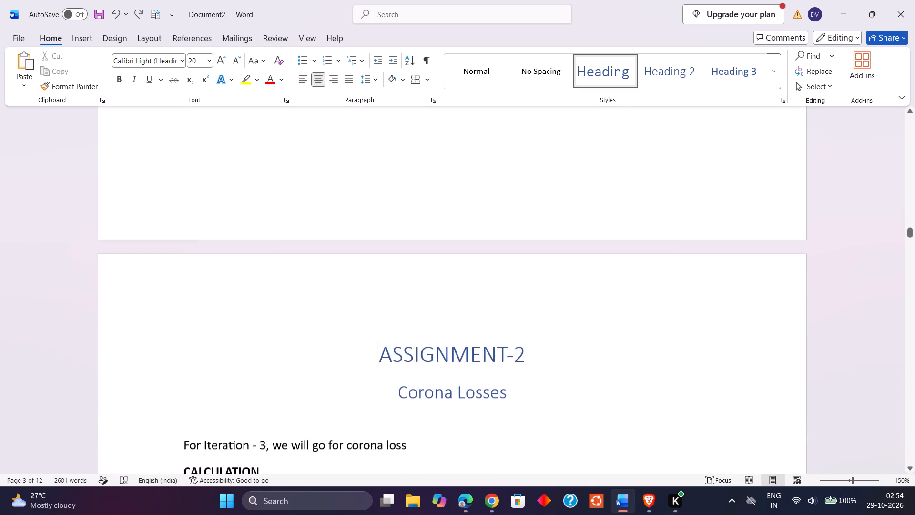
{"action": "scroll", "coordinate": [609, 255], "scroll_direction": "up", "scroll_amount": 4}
Use Go To to jump to page 4 of the document.
{"action": "left_click", "coordinate": [599, 234]}
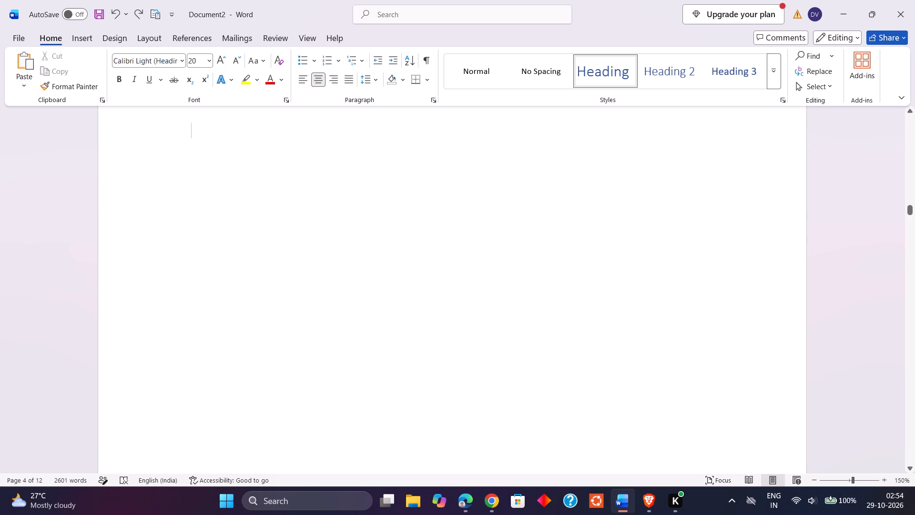
{"action": "left_click", "coordinate": [813, 51]}
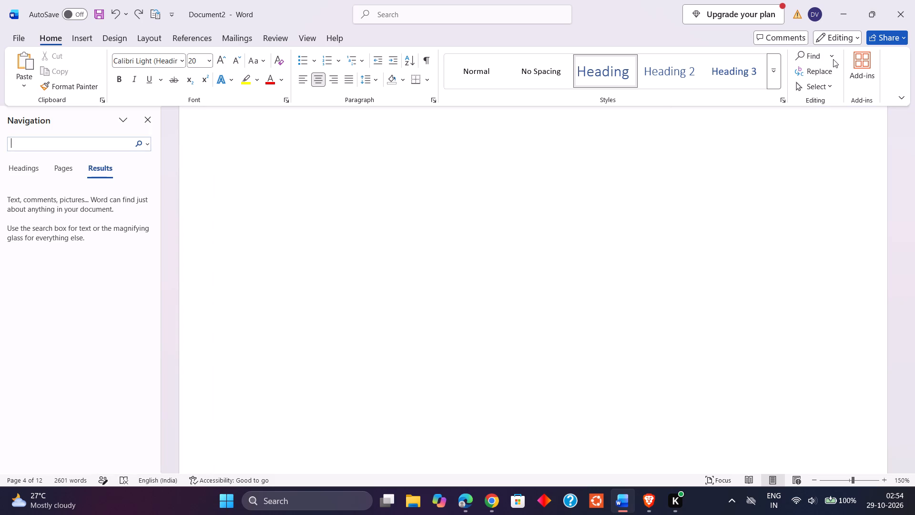
{"action": "left_click", "coordinate": [833, 59]}
{"action": "left_click", "coordinate": [825, 88]}
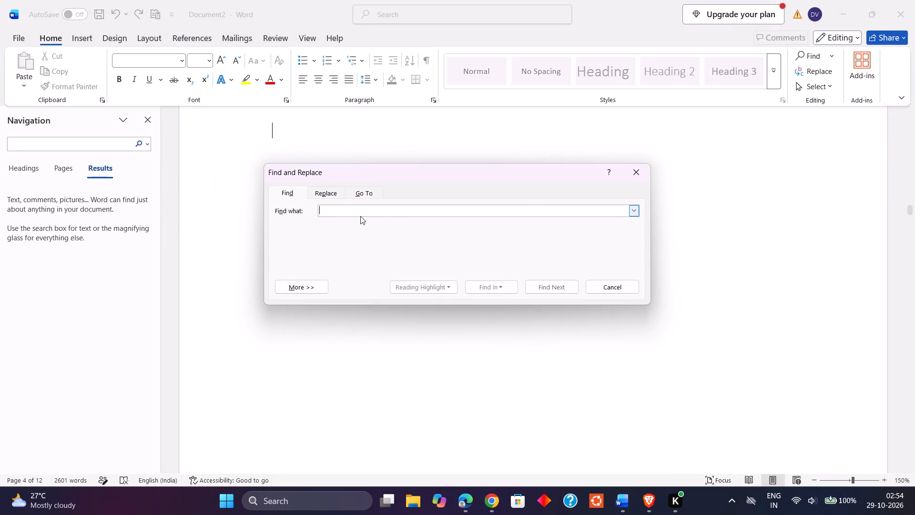
{"action": "left_click", "coordinate": [352, 192]}
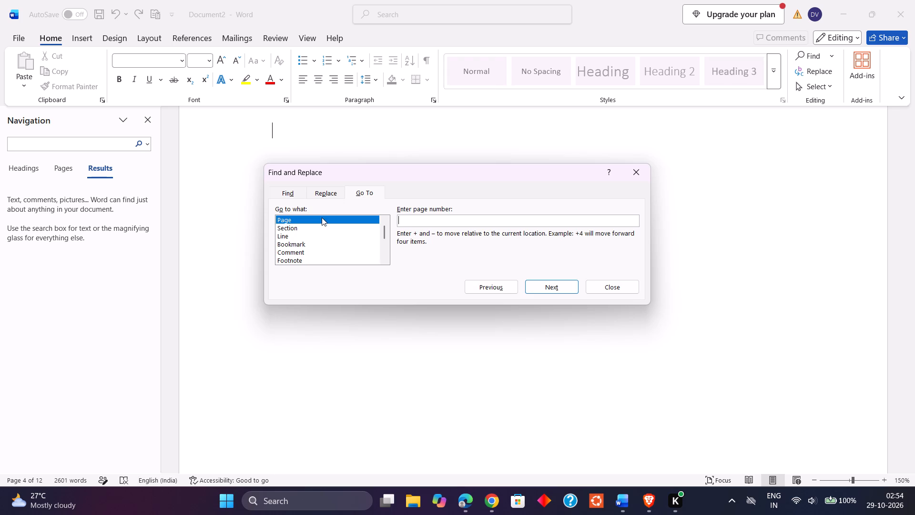
{"action": "left_click", "coordinate": [428, 224]}
{"action": "key", "text": "4"}
{"action": "left_click", "coordinate": [562, 283]}
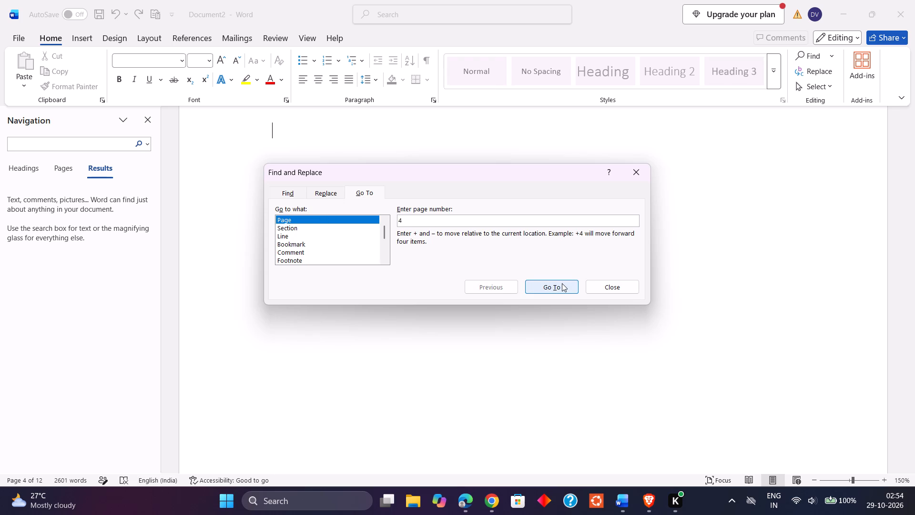
{"action": "left_click", "coordinate": [562, 283]}
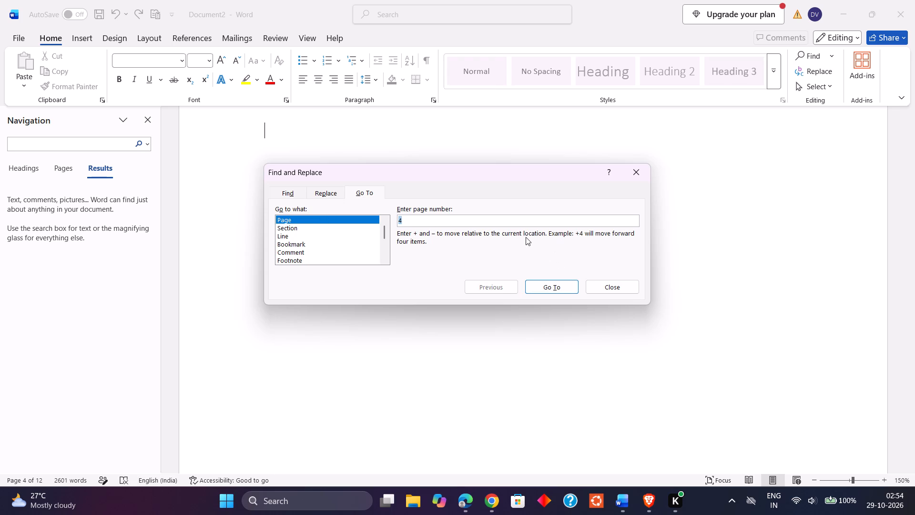
Go to page 5 and back to page 4, and close Find and Replace.
{"action": "left_click", "coordinate": [518, 227]}
{"action": "key", "text": "5"}
{"action": "left_click", "coordinate": [534, 287]}
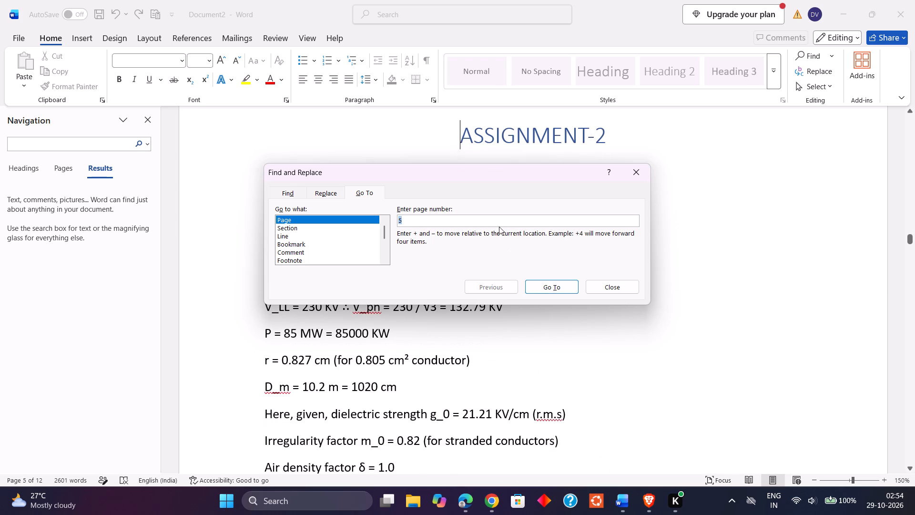
{"action": "left_click", "coordinate": [498, 225]}
{"action": "key", "text": "BackSpace"}
{"action": "key", "text": "4"}
{"action": "key", "text": "Return"}
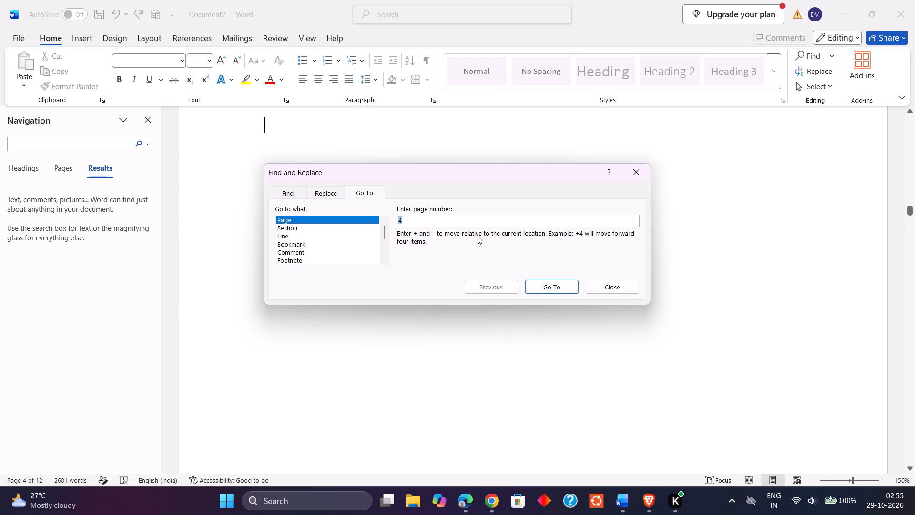
{"action": "scroll", "coordinate": [354, 247], "scroll_direction": "down", "scroll_amount": 6}
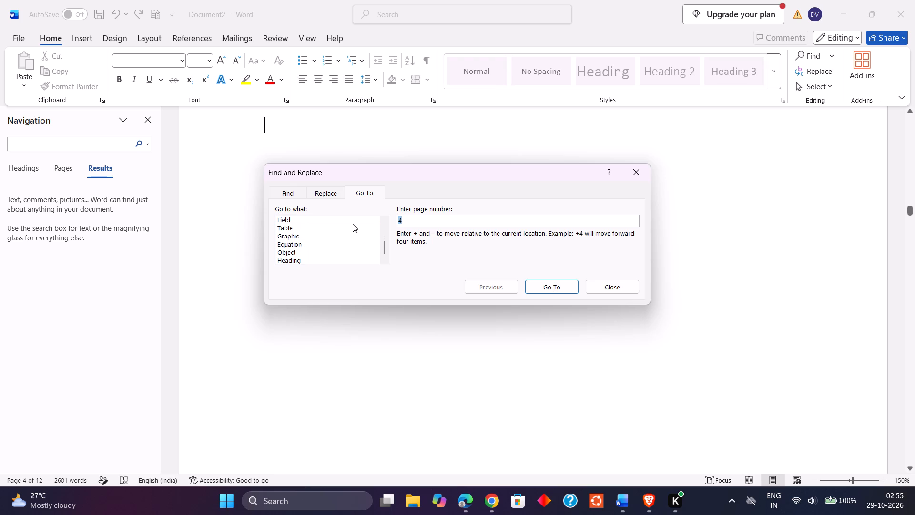
{"action": "left_click", "coordinate": [630, 179]}
{"action": "left_click", "coordinate": [489, 503]}
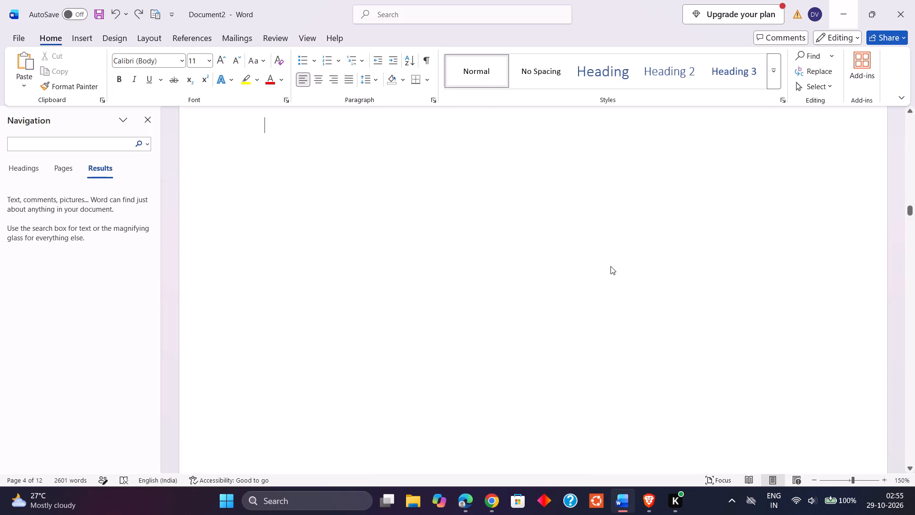
{"action": "scroll", "coordinate": [538, 190], "scroll_direction": "up", "scroll_amount": 7}
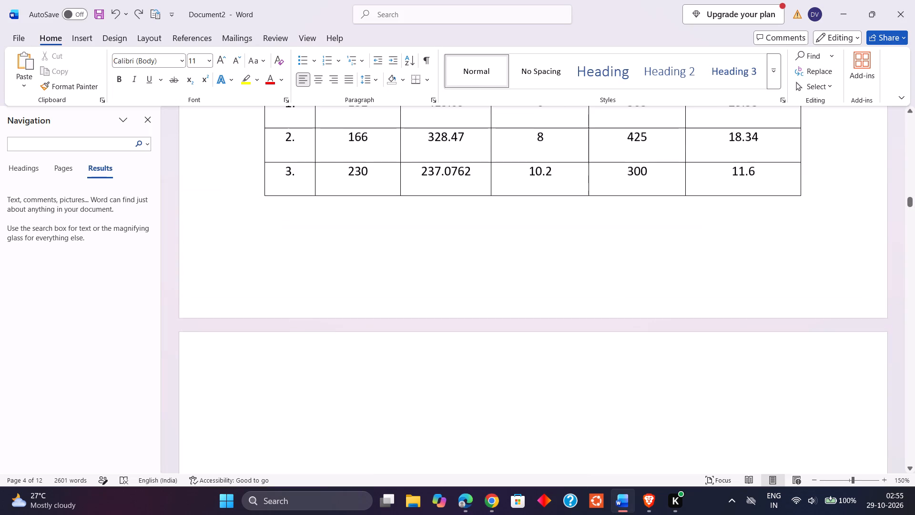
Go to page 4 with Go To and delete the blank page before the ASSIGNMENT-2 title.
{"action": "left_click", "coordinate": [538, 190]}
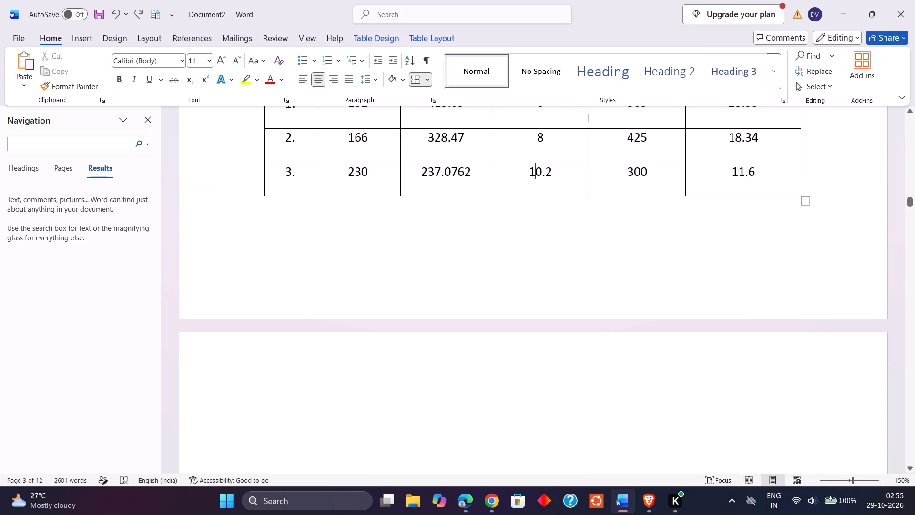
{"action": "key", "text": "ctrl+g"}
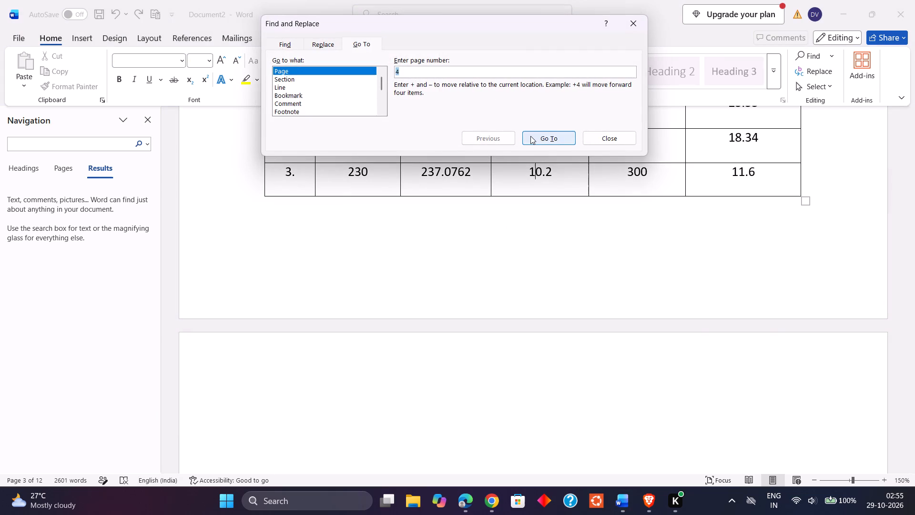
{"action": "left_click", "coordinate": [530, 136]}
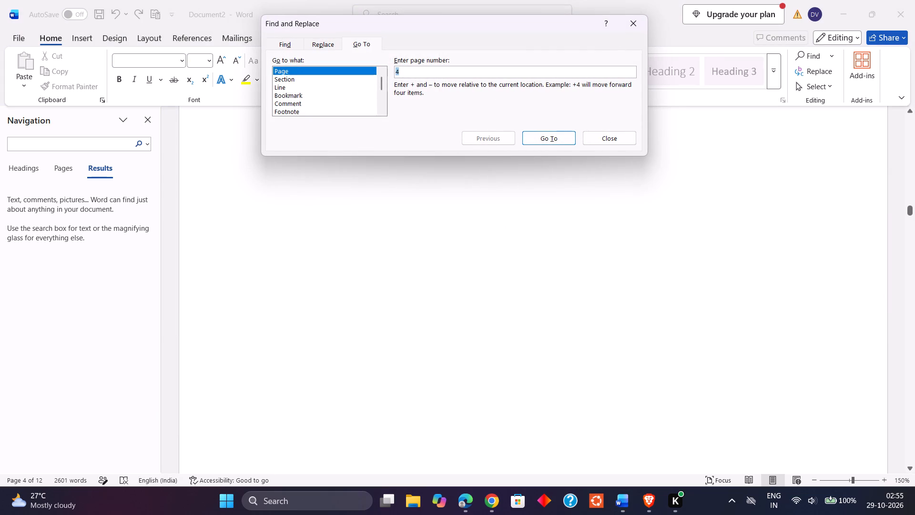
{"action": "key", "text": "Delete"}
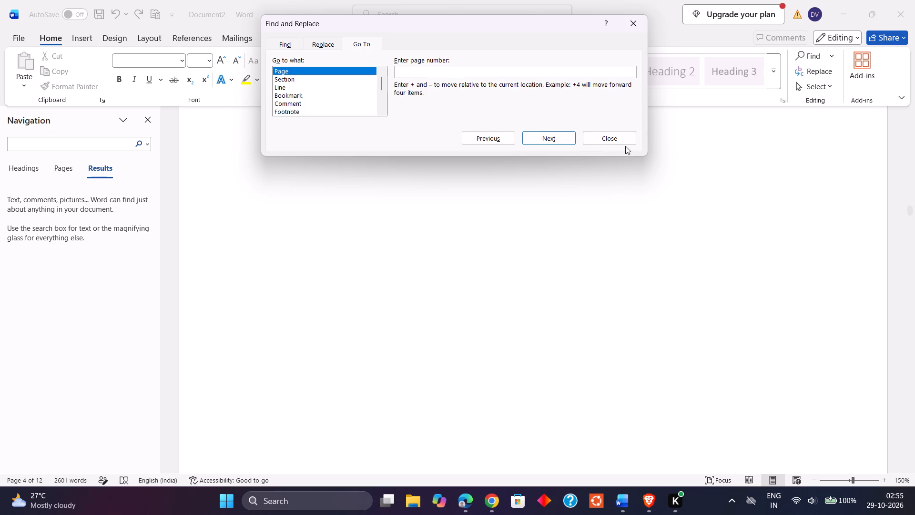
{"action": "left_click", "coordinate": [625, 144]}
{"action": "key", "text": "Delete"}
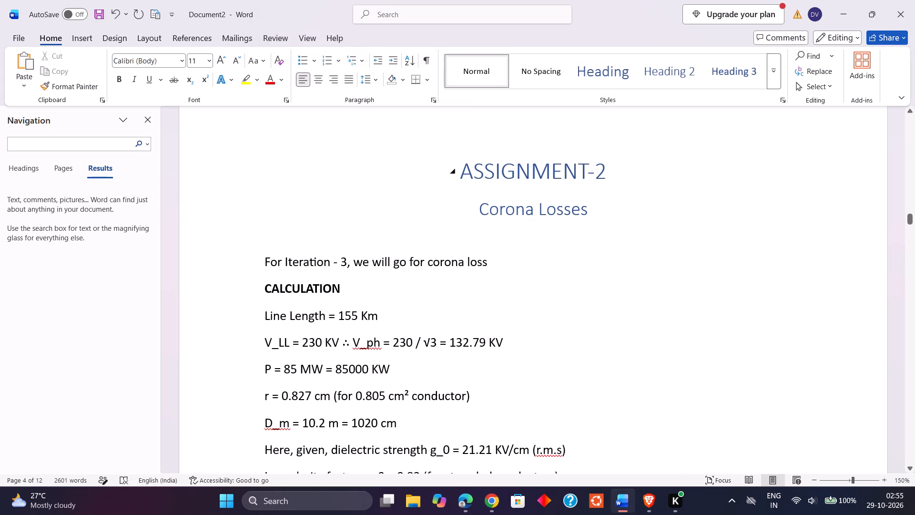
{"action": "scroll", "coordinate": [625, 144], "scroll_direction": "up", "scroll_amount": 10}
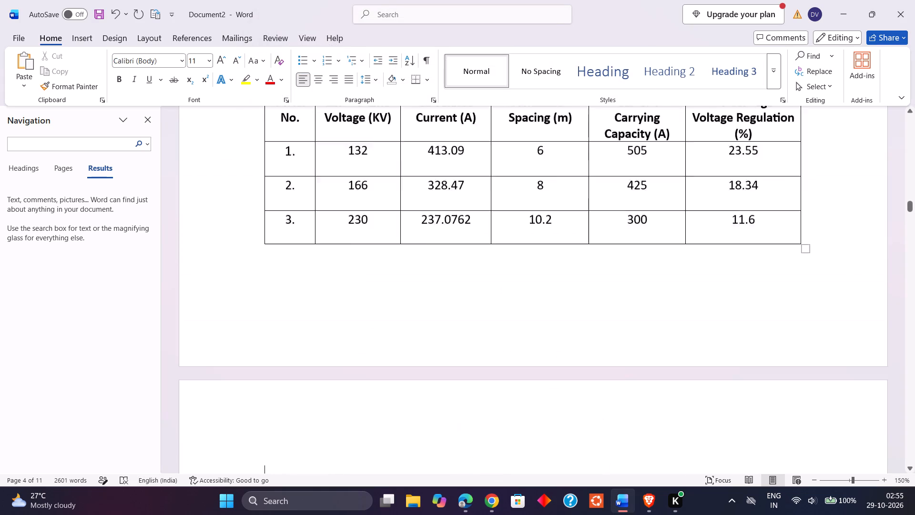
{"action": "scroll", "coordinate": [625, 144], "scroll_direction": "up", "scroll_amount": 1}
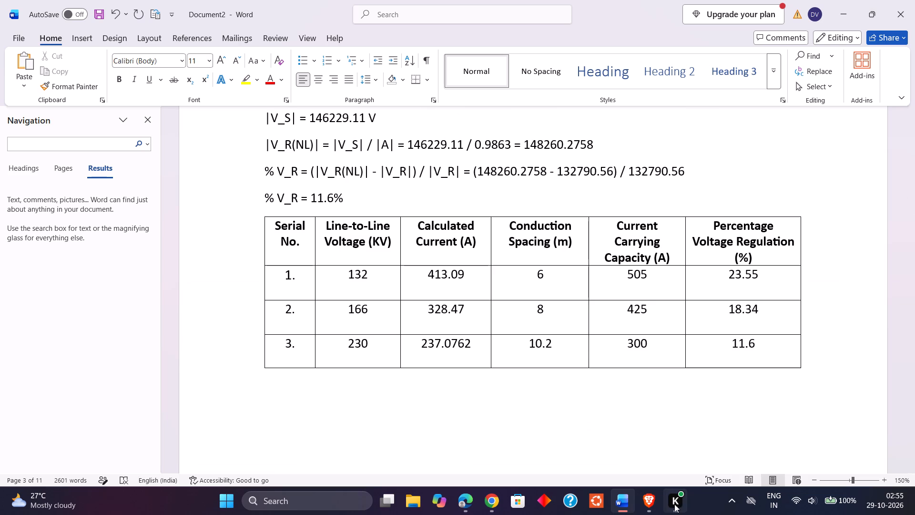
Switch to Brave, play "I Was Never There" from the YouTube Music quick picks, and return to the Word document.
{"action": "left_click", "coordinate": [658, 503]}
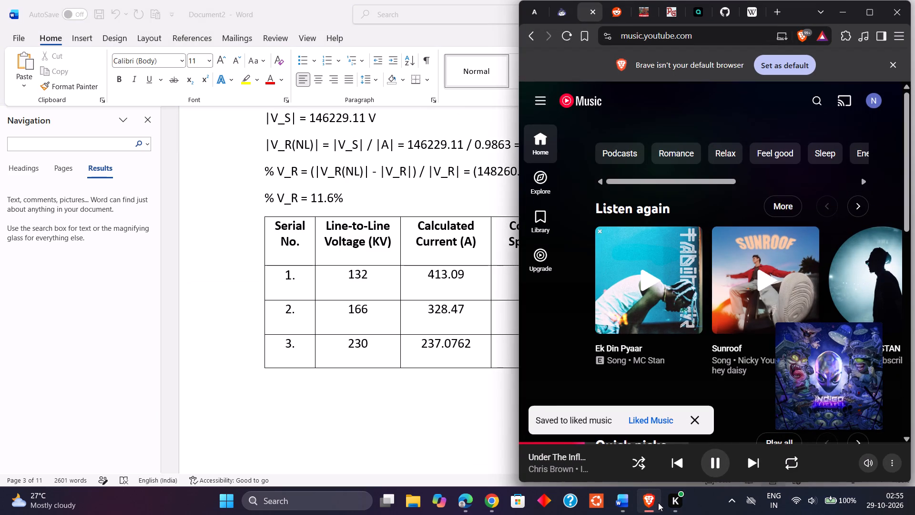
{"action": "scroll", "coordinate": [671, 429], "scroll_direction": "up", "scroll_amount": 3}
{"action": "scroll", "coordinate": [673, 378], "scroll_direction": "down", "scroll_amount": 4}
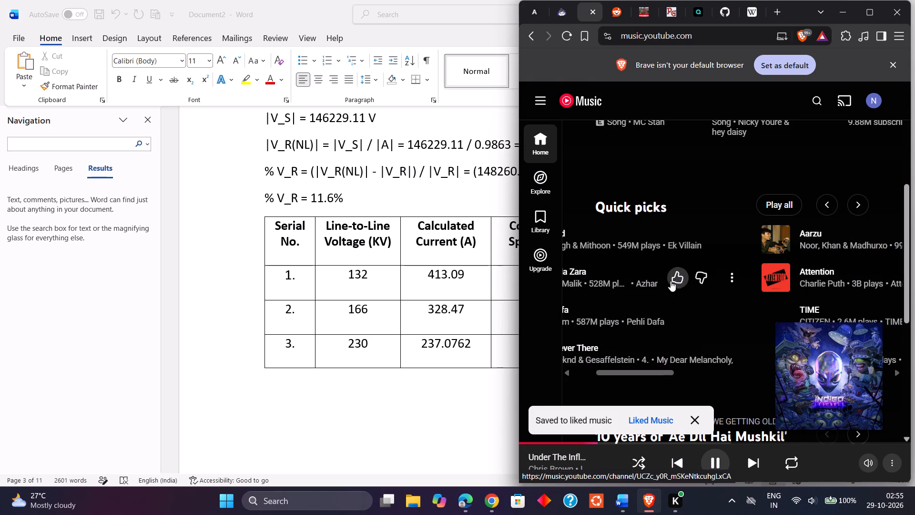
{"action": "left_click", "coordinate": [584, 355]}
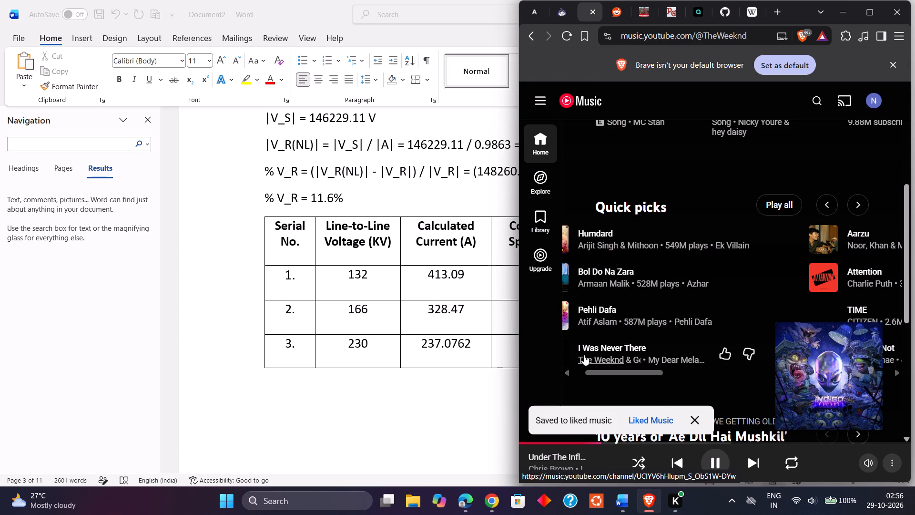
{"action": "left_click", "coordinate": [663, 371]}
{"action": "scroll", "coordinate": [655, 341], "scroll_direction": "down", "scroll_amount": 2}
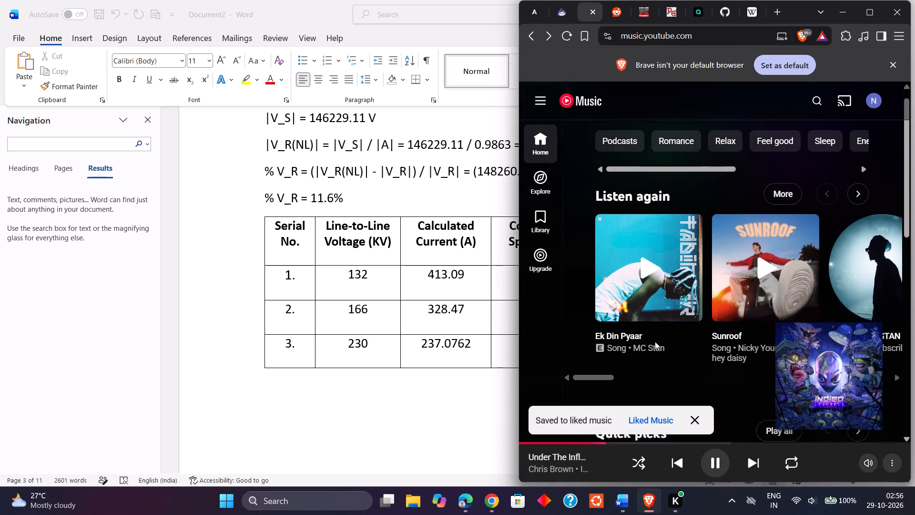
{"action": "scroll", "coordinate": [655, 341], "scroll_direction": "down", "scroll_amount": 11}
{"action": "scroll", "coordinate": [677, 304], "scroll_direction": "up", "scroll_amount": 3}
{"action": "scroll", "coordinate": [667, 209], "scroll_direction": "up", "scroll_amount": 3}
{"action": "scroll", "coordinate": [616, 333], "scroll_direction": "down", "scroll_amount": 3}
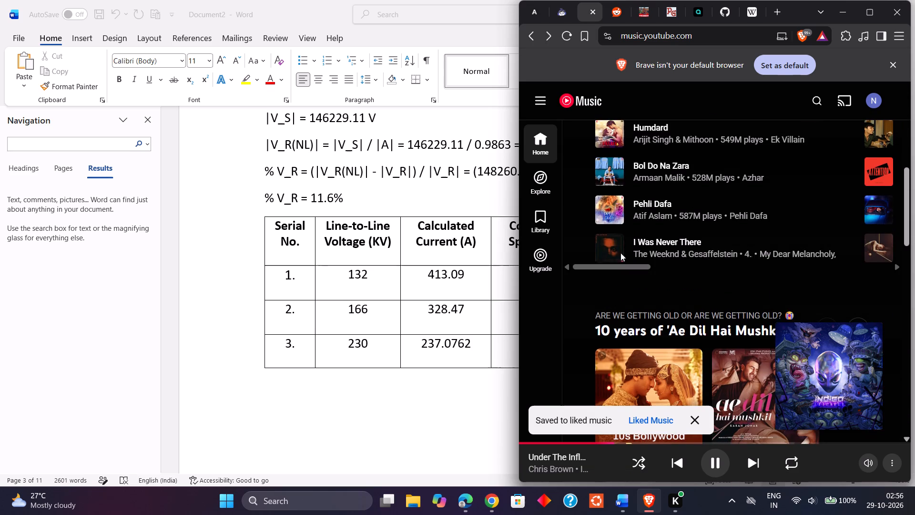
{"action": "left_click", "coordinate": [617, 239]}
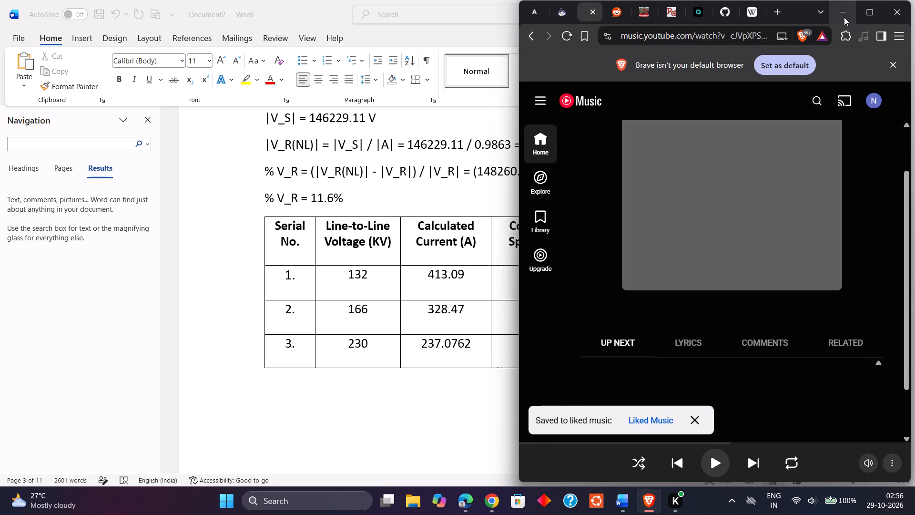
{"action": "left_click", "coordinate": [844, 17]}
Apply the black fill with shadow text effect to the ASSIGNMENT-2 title.
{"action": "scroll", "coordinate": [626, 309], "scroll_direction": "down", "scroll_amount": 1}
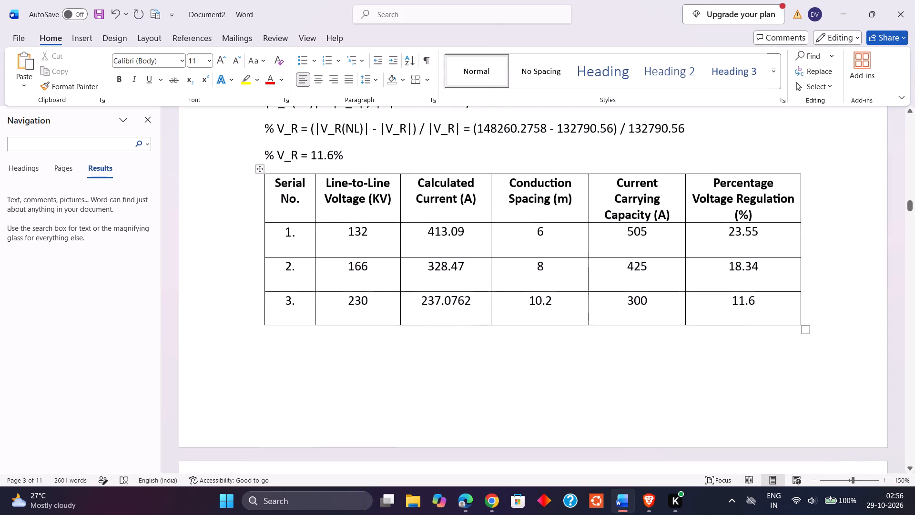
{"action": "scroll", "coordinate": [626, 309], "scroll_direction": "down", "scroll_amount": 10}
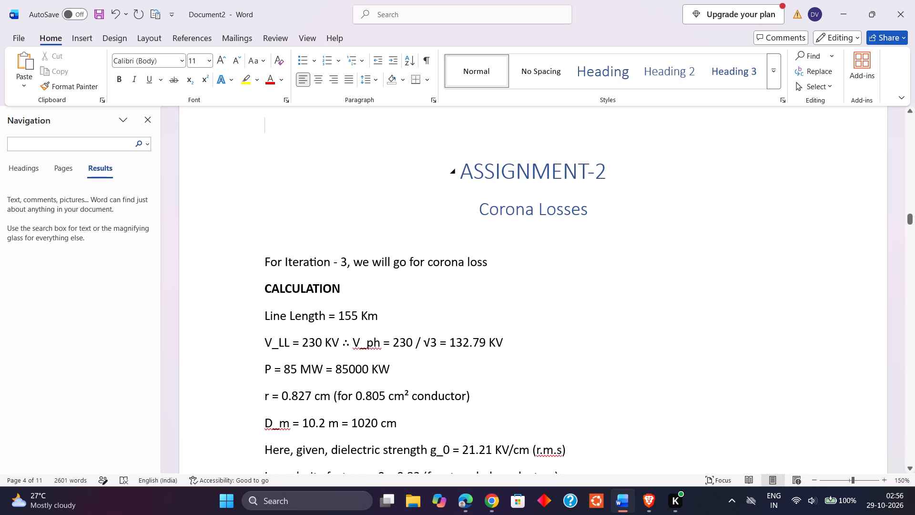
{"action": "left_click_drag", "start_coordinate": [458, 168], "coordinate": [603, 181]}
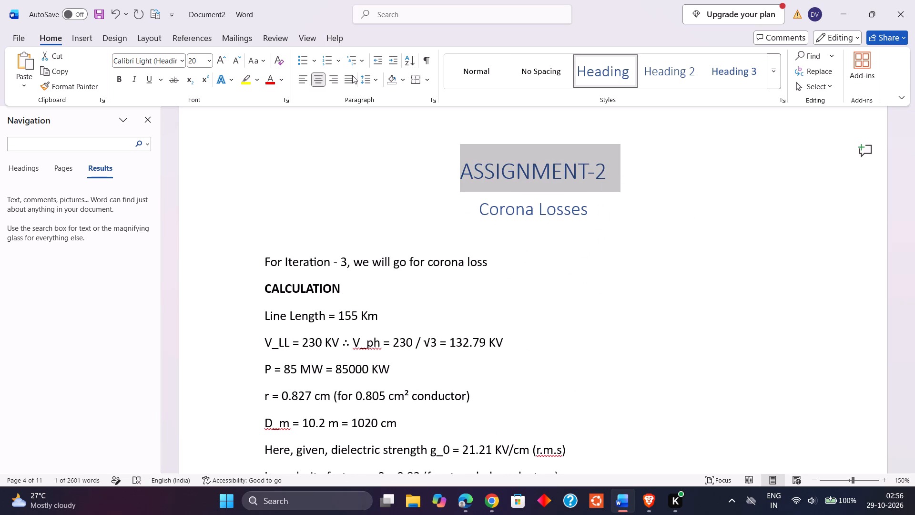
{"action": "left_click", "coordinate": [218, 73]}
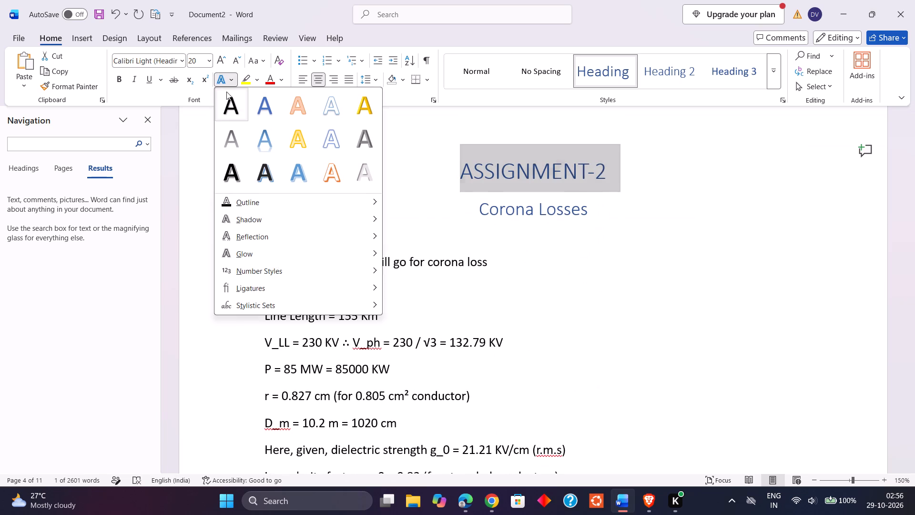
{"action": "left_click", "coordinate": [227, 93]}
{"action": "left_click", "coordinate": [407, 194]}
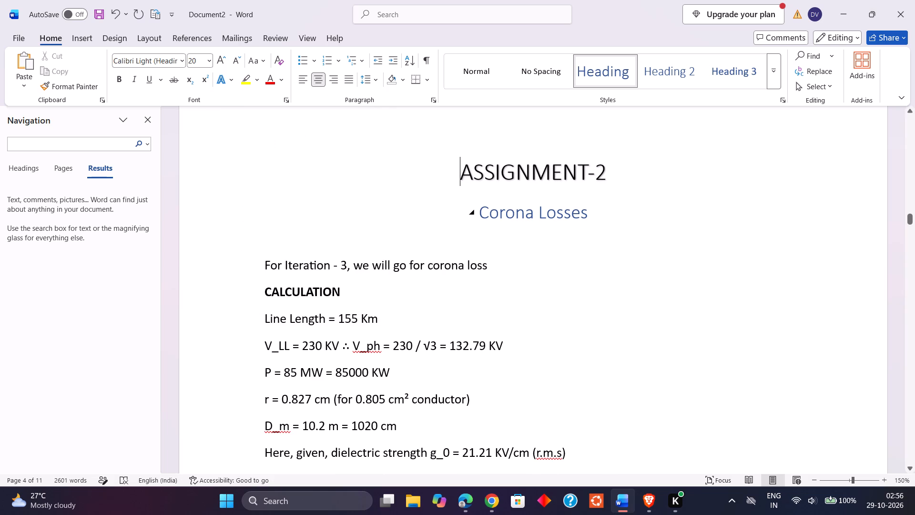
Apply the black fill with shadow text effect to the Corona Losses subheading.
{"action": "left_click_drag", "start_coordinate": [473, 202], "coordinate": [547, 214]}
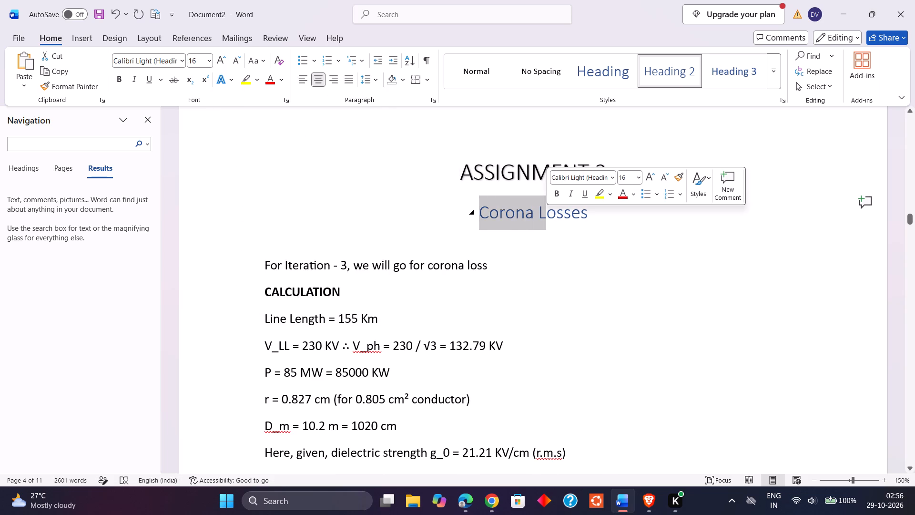
{"action": "left_click_drag", "start_coordinate": [598, 219], "coordinate": [498, 199]}
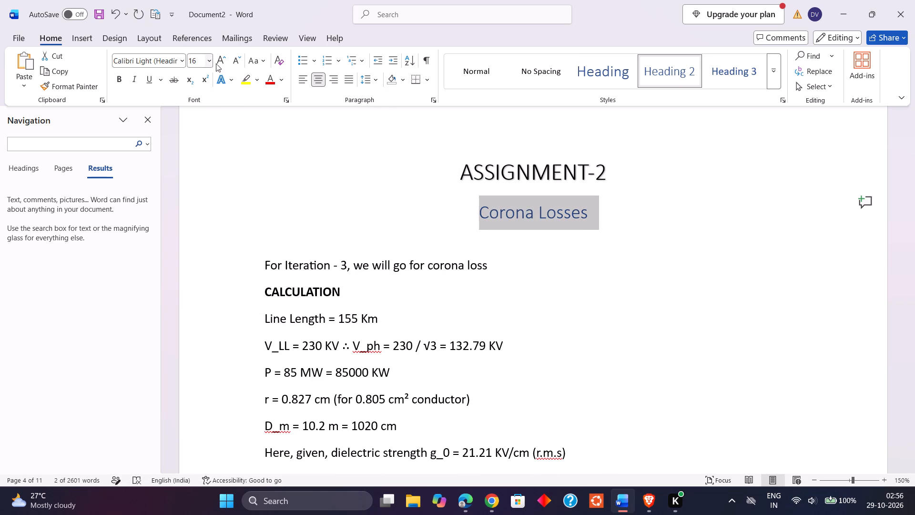
{"action": "left_click", "coordinate": [222, 76]}
{"action": "left_click", "coordinate": [236, 106]}
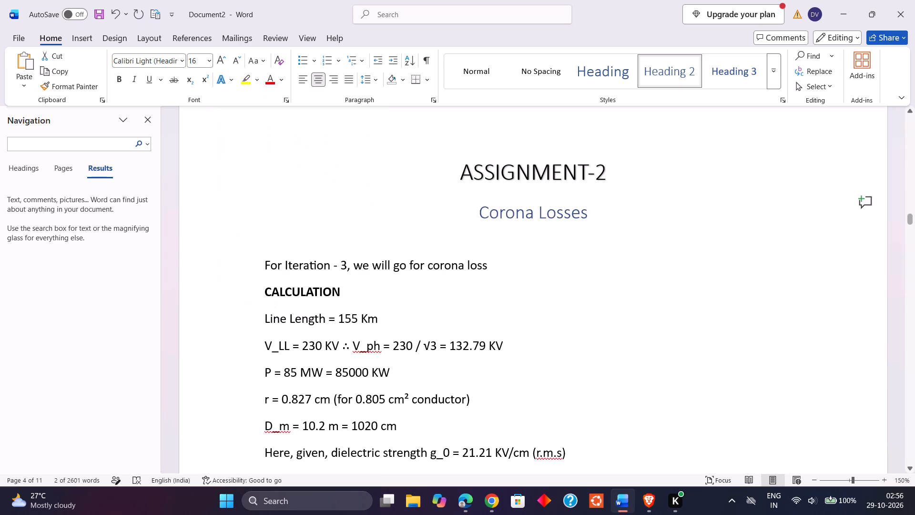
Apply the black fill with shadow text effect to the ASSIGNMENT-1 title on page 1.
{"action": "scroll", "coordinate": [301, 210], "scroll_direction": "up", "scroll_amount": 20}
{"action": "scroll", "coordinate": [301, 210], "scroll_direction": "up", "scroll_amount": 7}
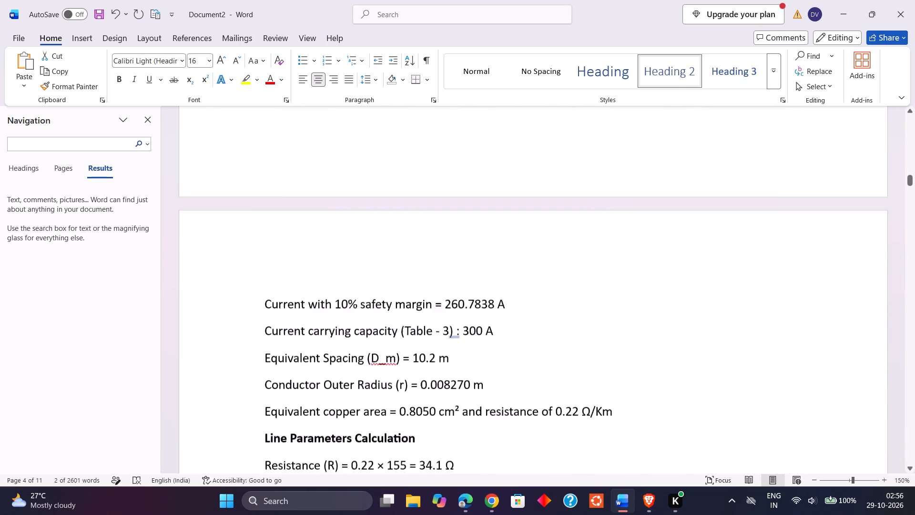
{"action": "scroll", "coordinate": [301, 210], "scroll_direction": "up", "scroll_amount": 20}
{"action": "scroll", "coordinate": [301, 210], "scroll_direction": "up", "scroll_amount": 15}
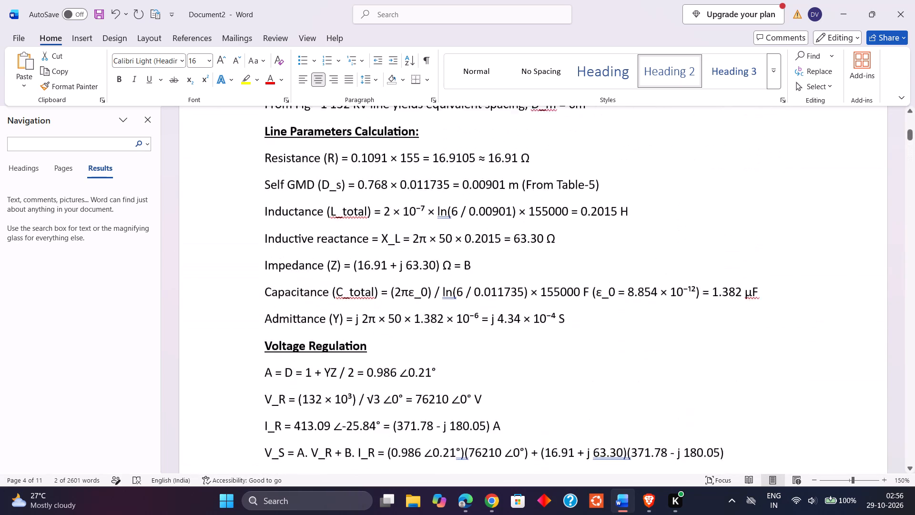
{"action": "scroll", "coordinate": [302, 210], "scroll_direction": "up", "scroll_amount": 14}
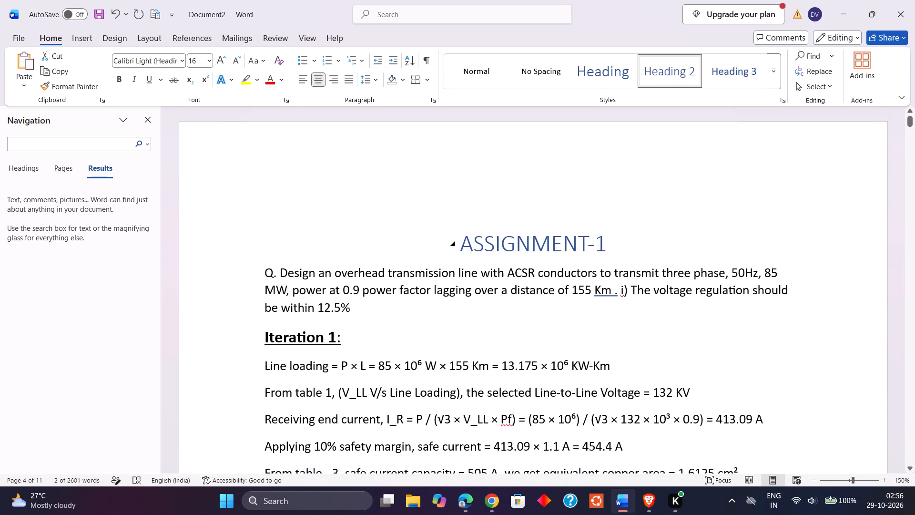
{"action": "left_click_drag", "start_coordinate": [464, 245], "coordinate": [607, 257]}
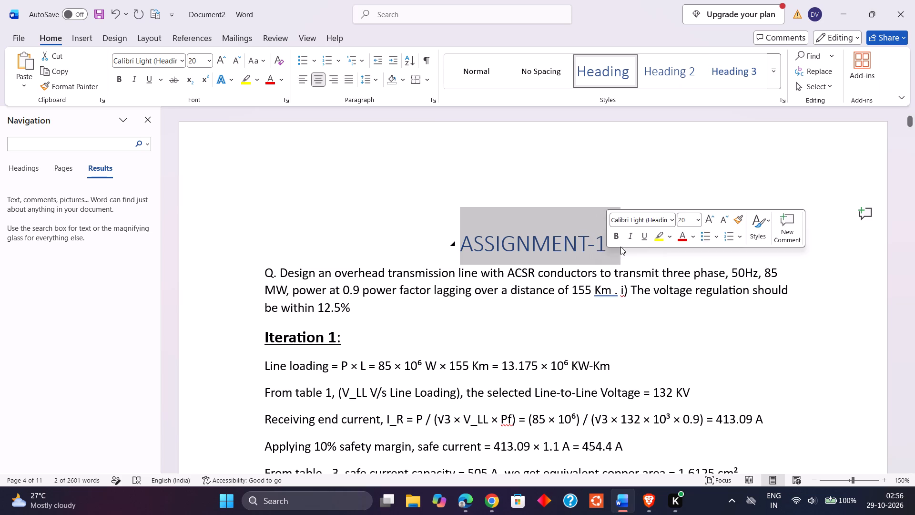
{"action": "left_click", "coordinate": [224, 80]}
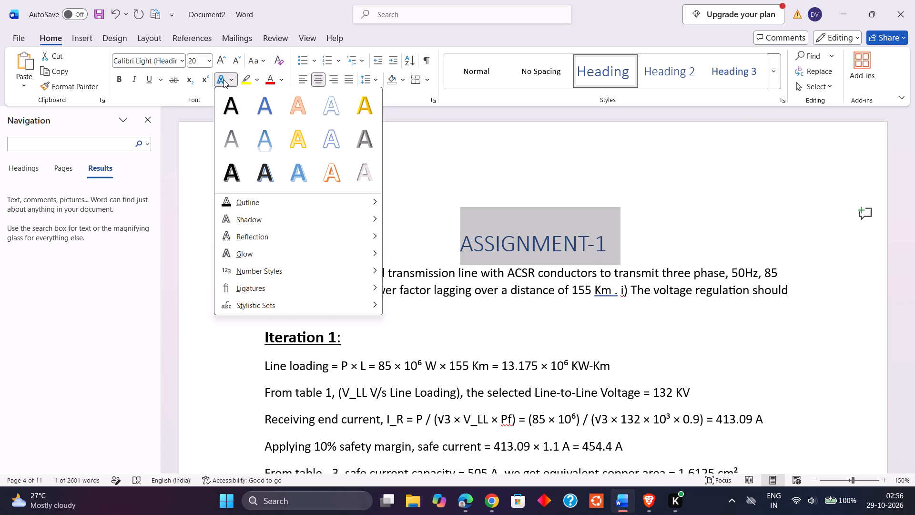
{"action": "left_click", "coordinate": [234, 91]}
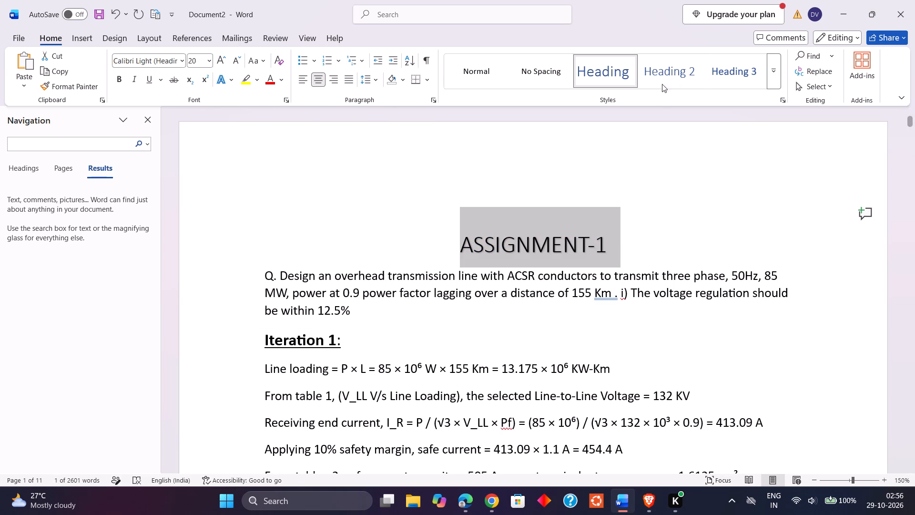
{"action": "left_click", "coordinate": [681, 199]}
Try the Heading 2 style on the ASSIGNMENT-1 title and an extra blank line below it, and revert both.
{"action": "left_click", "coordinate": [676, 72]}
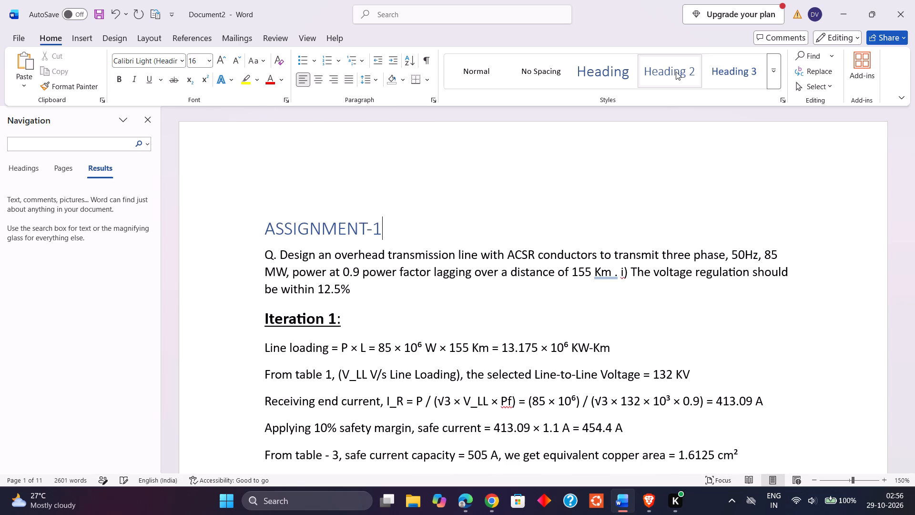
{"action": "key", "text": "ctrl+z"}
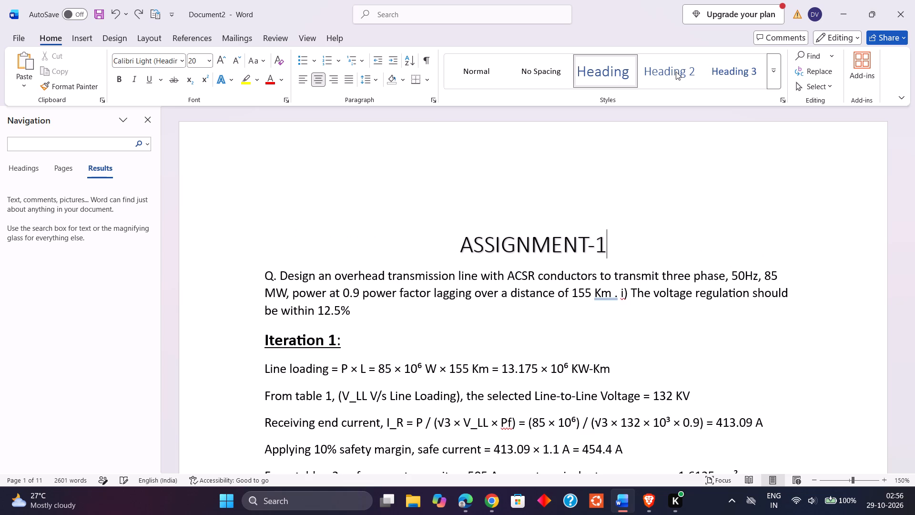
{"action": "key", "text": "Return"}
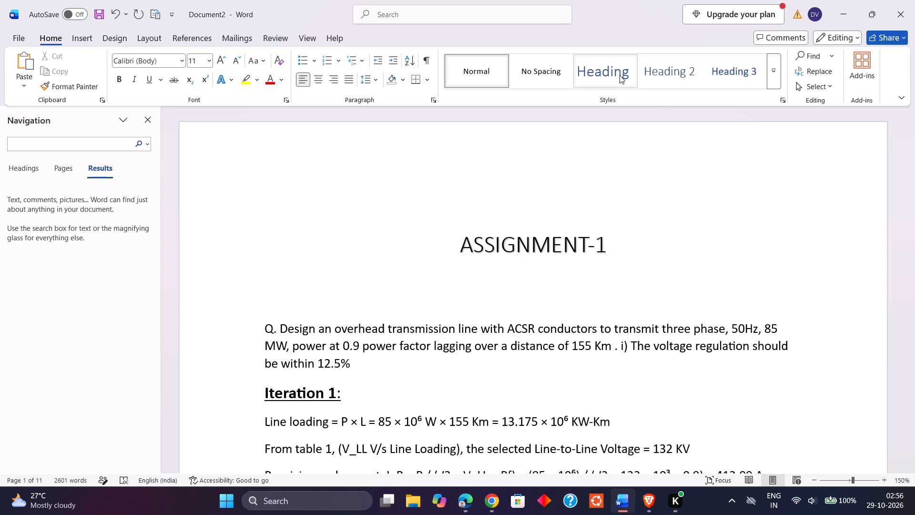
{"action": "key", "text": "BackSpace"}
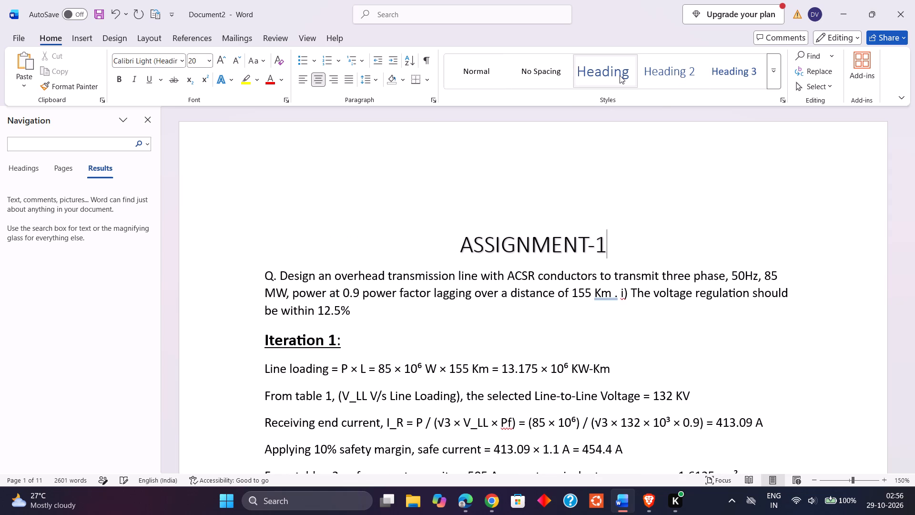
Apply the black fill with shadow text effect to the ASSIGNMENT-3 title and its Power Circle subtitle.
{"action": "scroll", "coordinate": [619, 76], "scroll_direction": "down", "scroll_amount": 2}
{"action": "scroll", "coordinate": [596, 161], "scroll_direction": "down", "scroll_amount": 19}
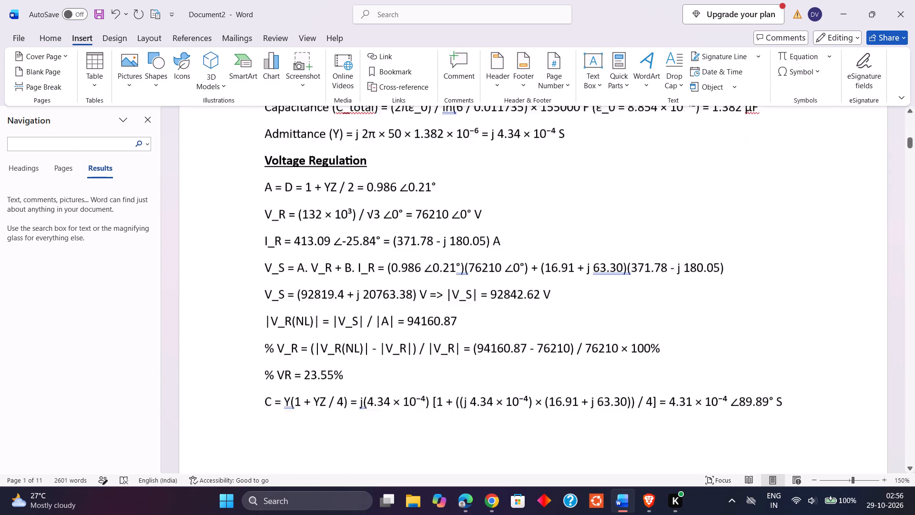
{"action": "scroll", "coordinate": [599, 166], "scroll_direction": "down", "scroll_amount": 7}
{"action": "scroll", "coordinate": [599, 173], "scroll_direction": "down", "scroll_amount": 20}
{"action": "scroll", "coordinate": [599, 173], "scroll_direction": "down", "scroll_amount": 7}
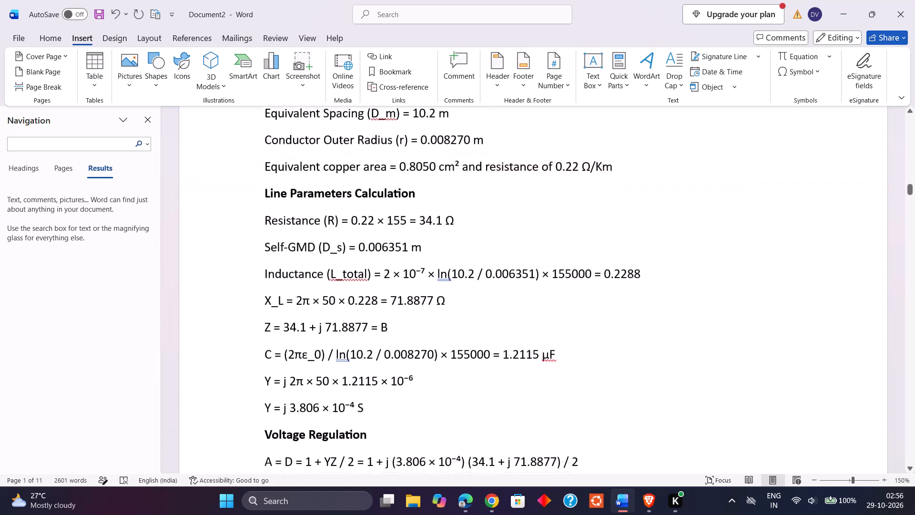
{"action": "scroll", "coordinate": [599, 173], "scroll_direction": "down", "scroll_amount": 11}
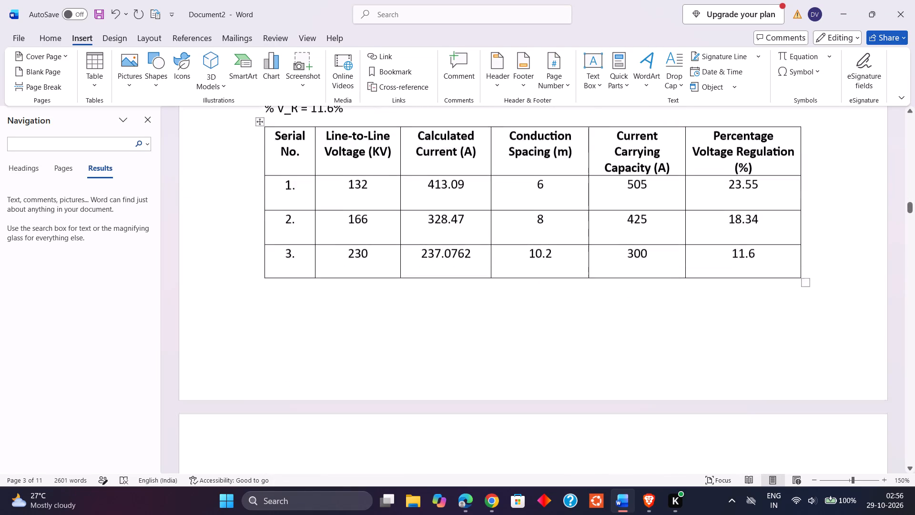
{"action": "scroll", "coordinate": [609, 277], "scroll_direction": "down", "scroll_amount": 17}
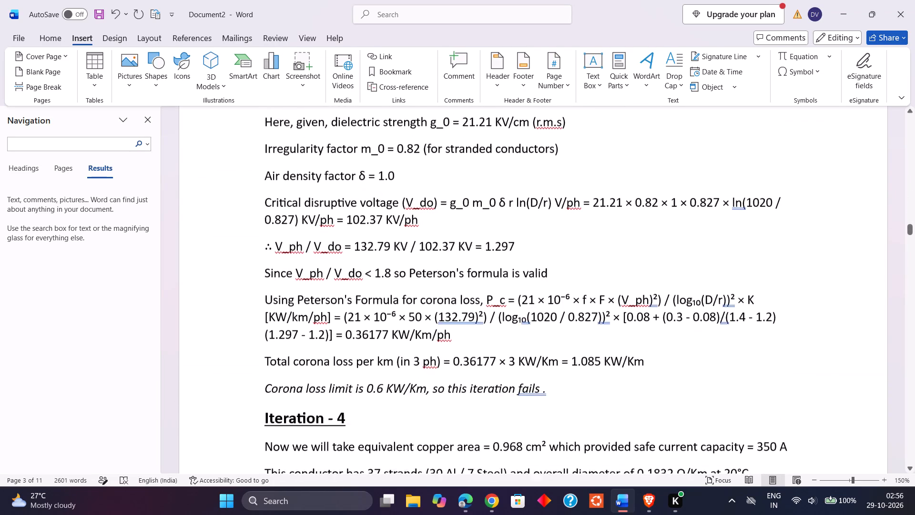
{"action": "scroll", "coordinate": [608, 289], "scroll_direction": "down", "scroll_amount": 12}
{"action": "scroll", "coordinate": [608, 289], "scroll_direction": "down", "scroll_amount": 20}
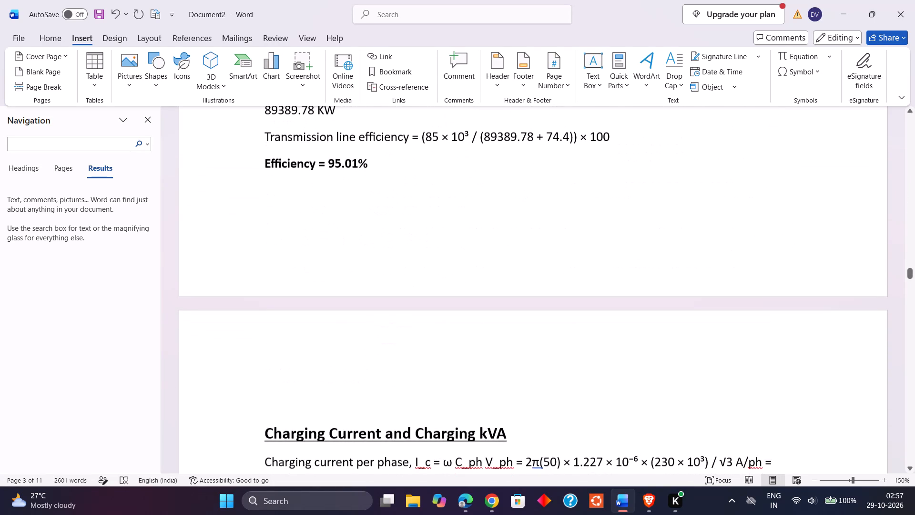
{"action": "scroll", "coordinate": [608, 288], "scroll_direction": "down", "scroll_amount": 8}
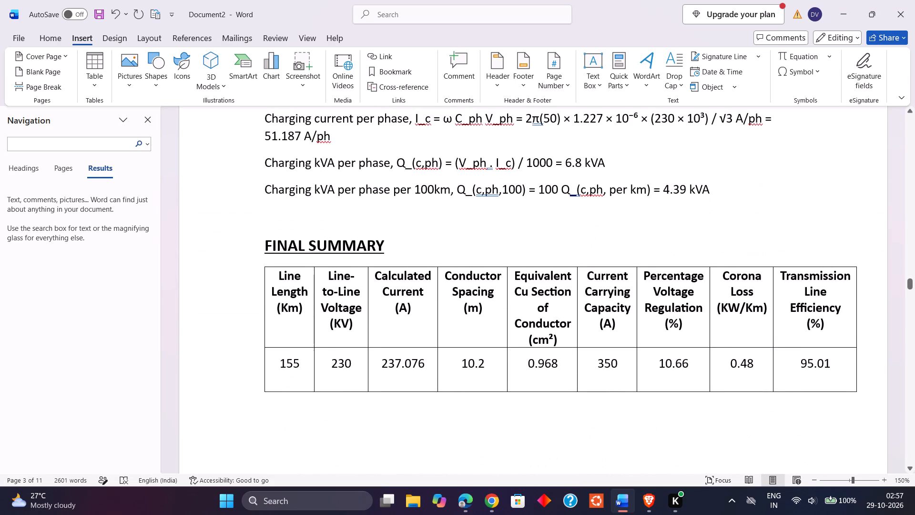
{"action": "scroll", "coordinate": [601, 286], "scroll_direction": "down", "scroll_amount": 19}
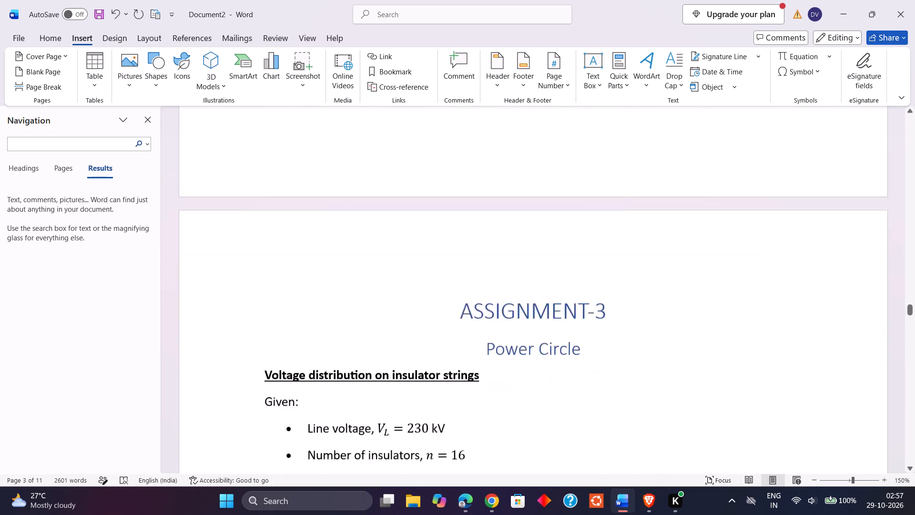
{"action": "scroll", "coordinate": [584, 316], "scroll_direction": "down", "scroll_amount": 2}
{"action": "left_click_drag", "start_coordinate": [464, 184], "coordinate": [466, 185]}
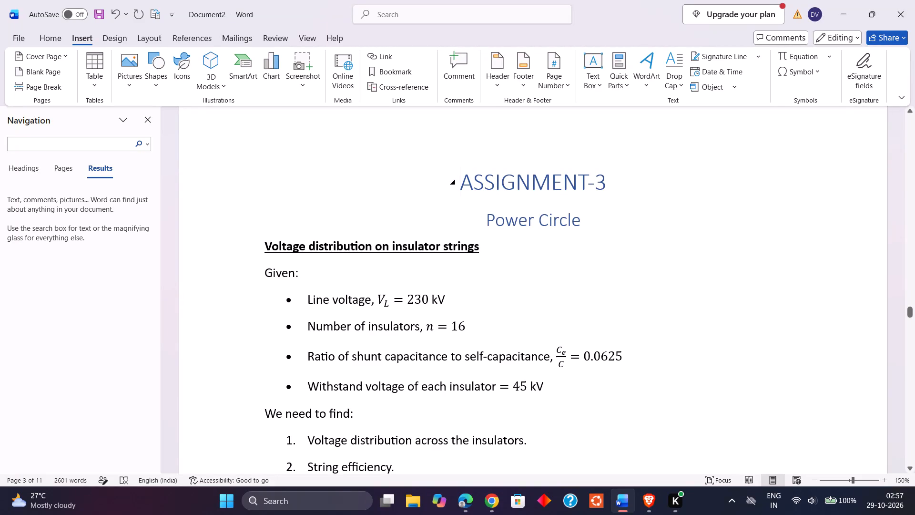
{"action": "left_click_drag", "start_coordinate": [466, 185], "coordinate": [588, 222]}
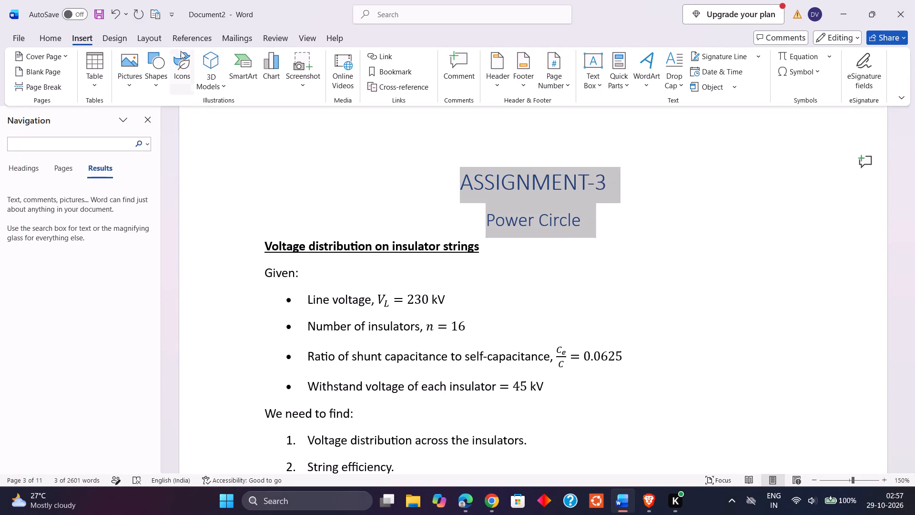
{"action": "left_click", "coordinate": [55, 36]}
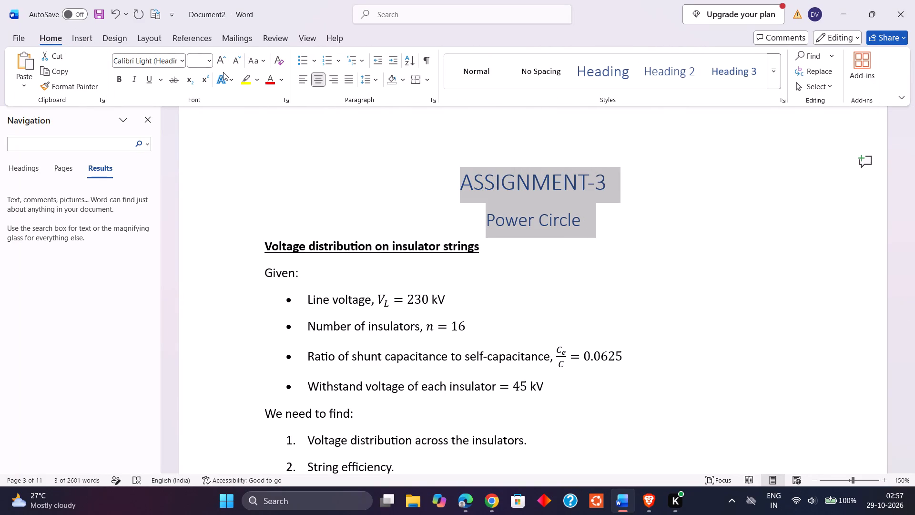
{"action": "left_click", "coordinate": [225, 73]}
{"action": "left_click", "coordinate": [233, 100]}
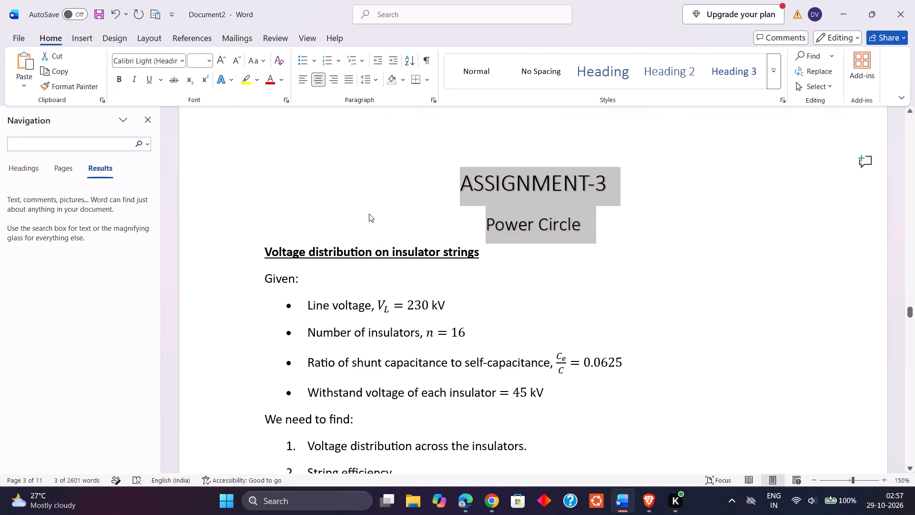
Review the remaining pages from the insulator string section through the sending end operating point for formatting and layout.
{"action": "scroll", "coordinate": [373, 210], "scroll_direction": "down", "scroll_amount": 8}
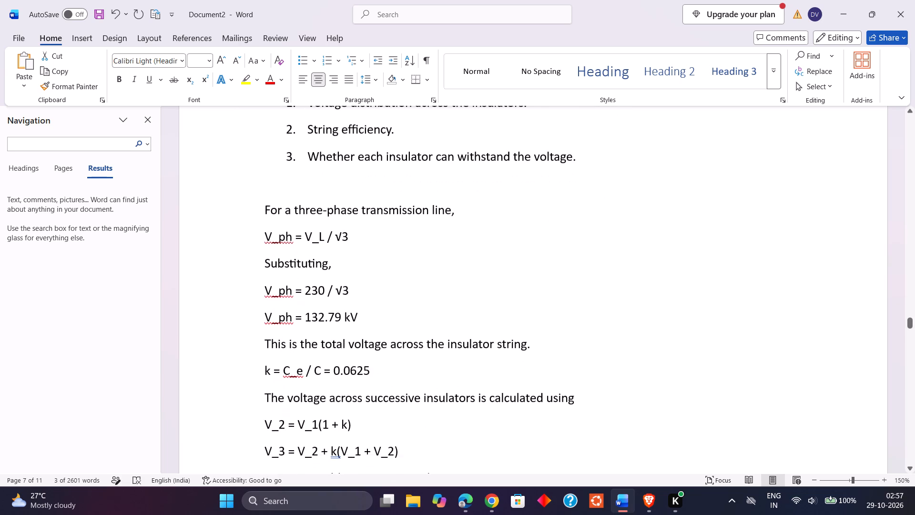
{"action": "scroll", "coordinate": [369, 216], "scroll_direction": "down", "scroll_amount": 13}
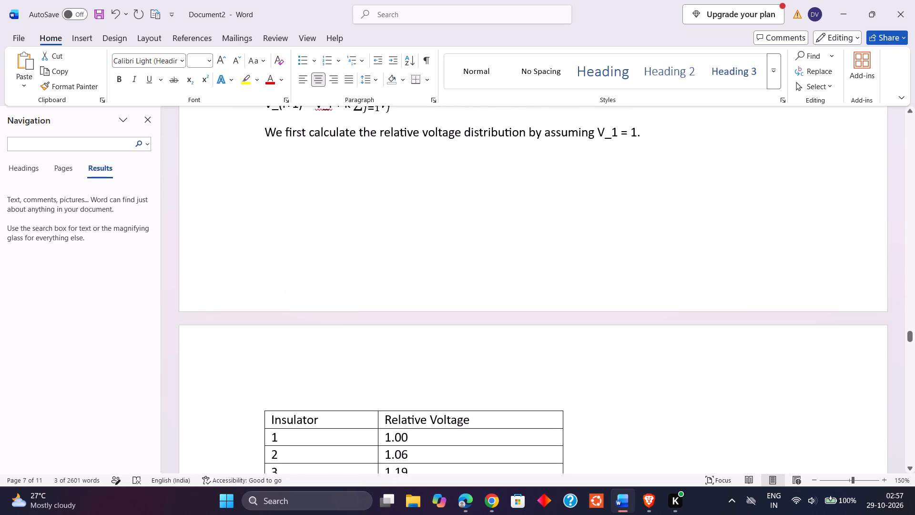
{"action": "scroll", "coordinate": [364, 238], "scroll_direction": "down", "scroll_amount": 9}
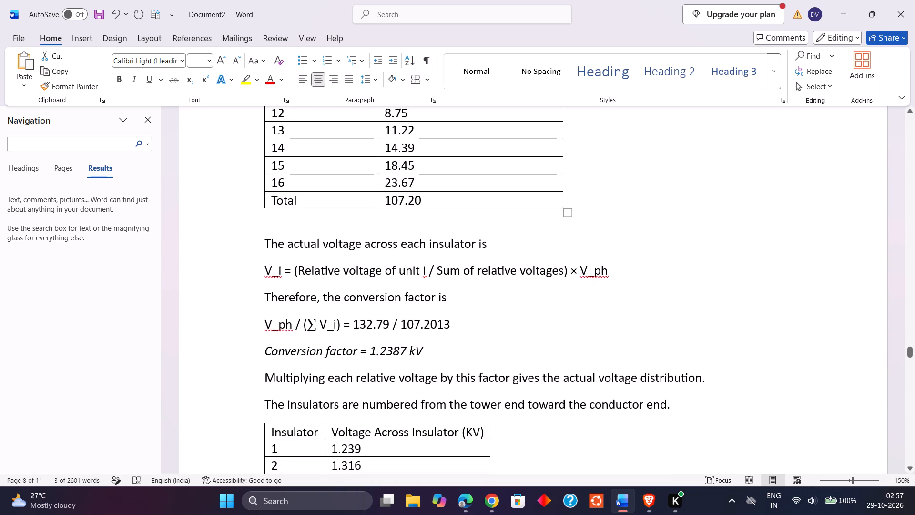
{"action": "scroll", "coordinate": [361, 232], "scroll_direction": "down", "scroll_amount": 5}
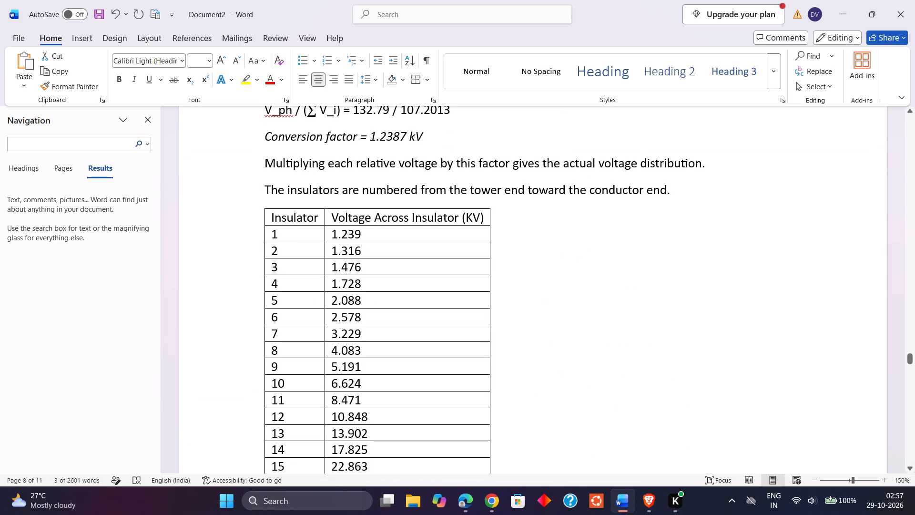
{"action": "scroll", "coordinate": [361, 231], "scroll_direction": "down", "scroll_amount": 11}
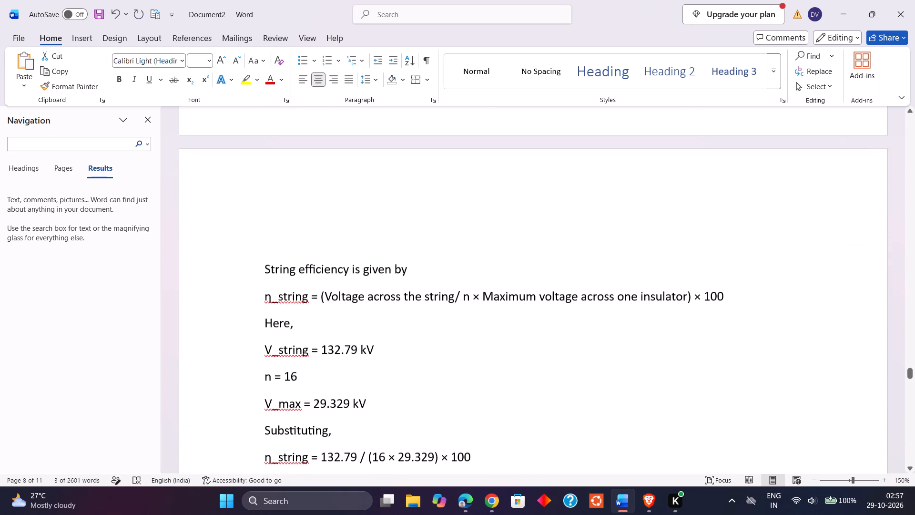
{"action": "scroll", "coordinate": [361, 231], "scroll_direction": "down", "scroll_amount": 3}
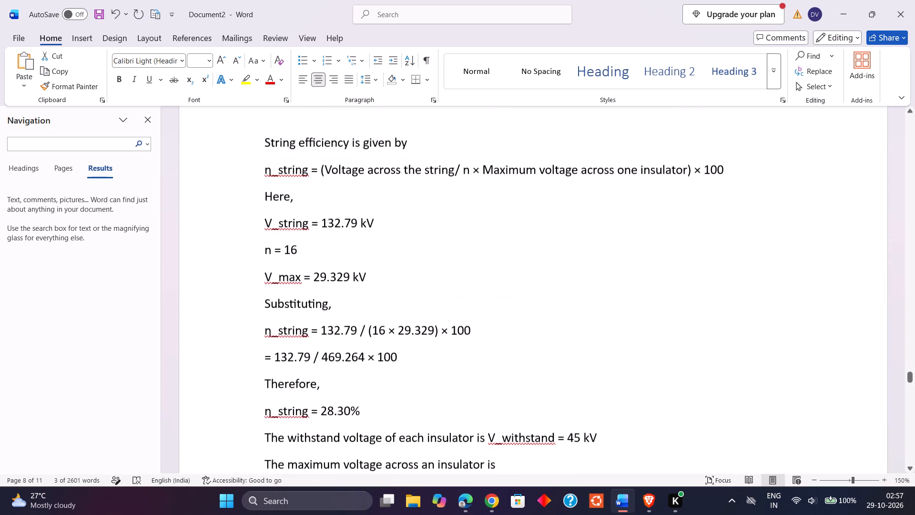
{"action": "scroll", "coordinate": [361, 231], "scroll_direction": "down", "scroll_amount": 8}
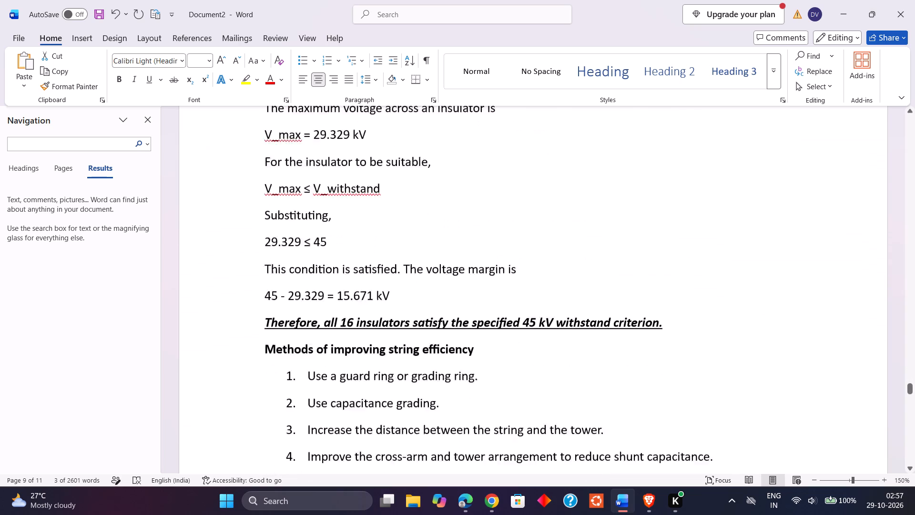
{"action": "scroll", "coordinate": [355, 250], "scroll_direction": "down", "scroll_amount": 2}
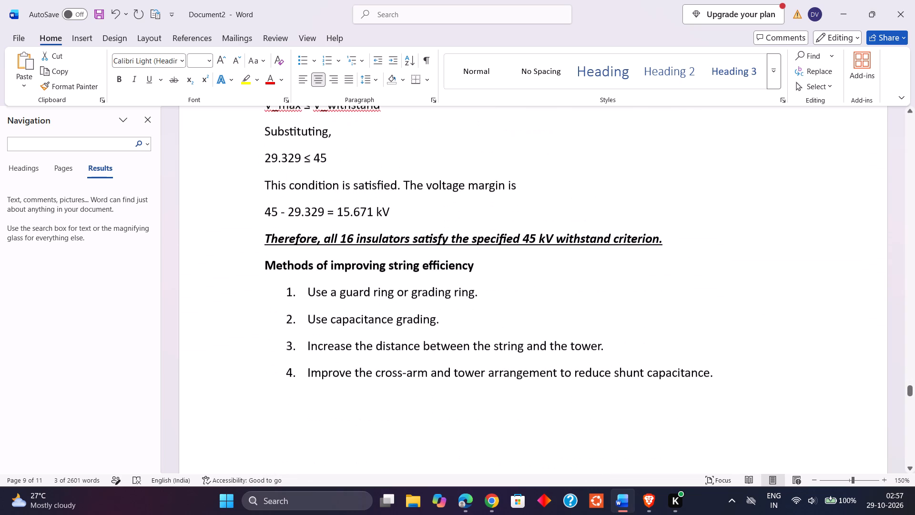
{"action": "scroll", "coordinate": [355, 250], "scroll_direction": "down", "scroll_amount": 9}
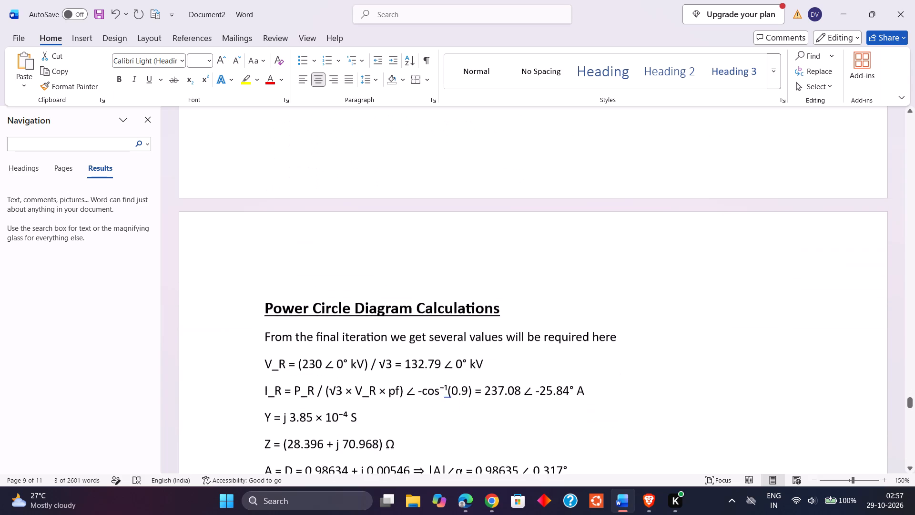
{"action": "scroll", "coordinate": [355, 250], "scroll_direction": "down", "scroll_amount": 4}
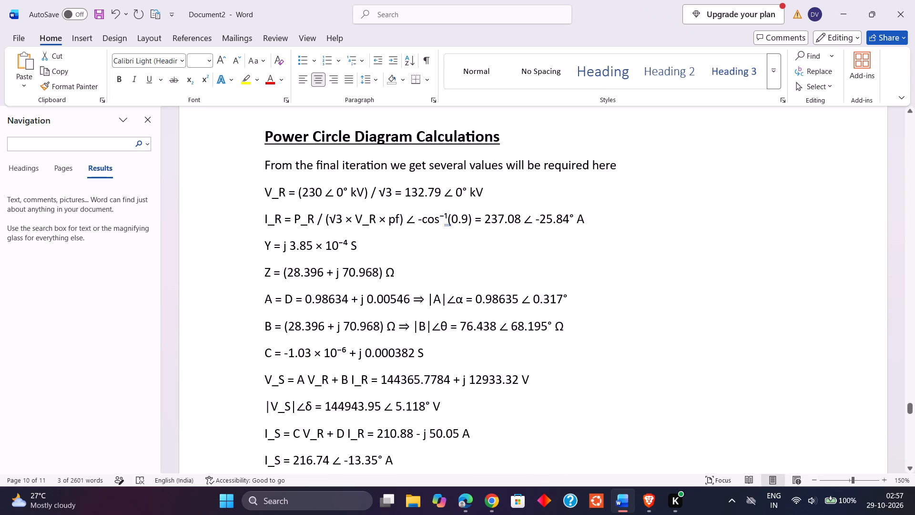
{"action": "left_click", "coordinate": [372, 225]}
{"action": "scroll", "coordinate": [376, 319], "scroll_direction": "down", "scroll_amount": 1}
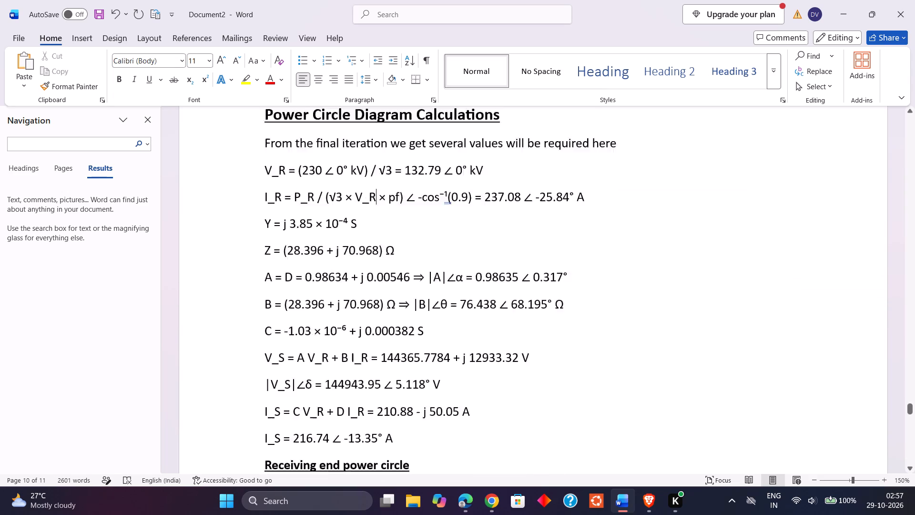
{"action": "scroll", "coordinate": [376, 319], "scroll_direction": "down", "scroll_amount": 16}
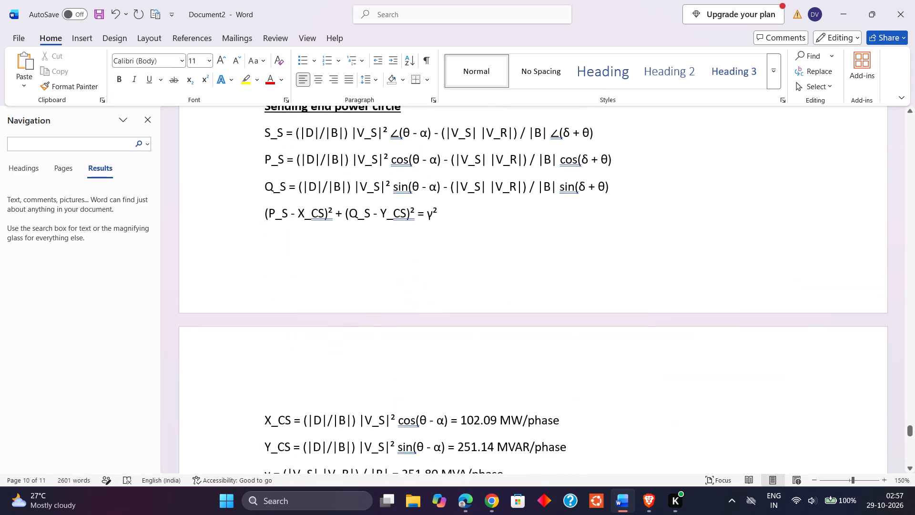
{"action": "scroll", "coordinate": [376, 319], "scroll_direction": "down", "scroll_amount": 10}
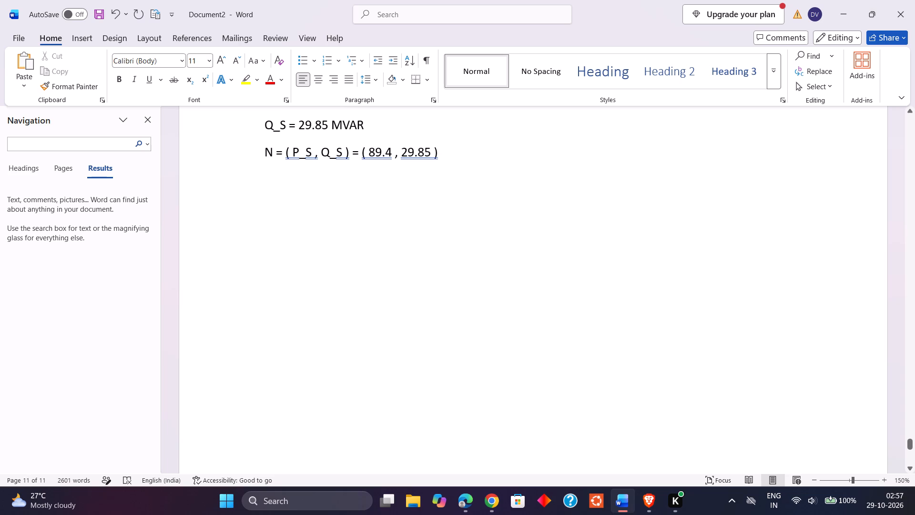
{"action": "scroll", "coordinate": [376, 317], "scroll_direction": "up", "scroll_amount": 4}
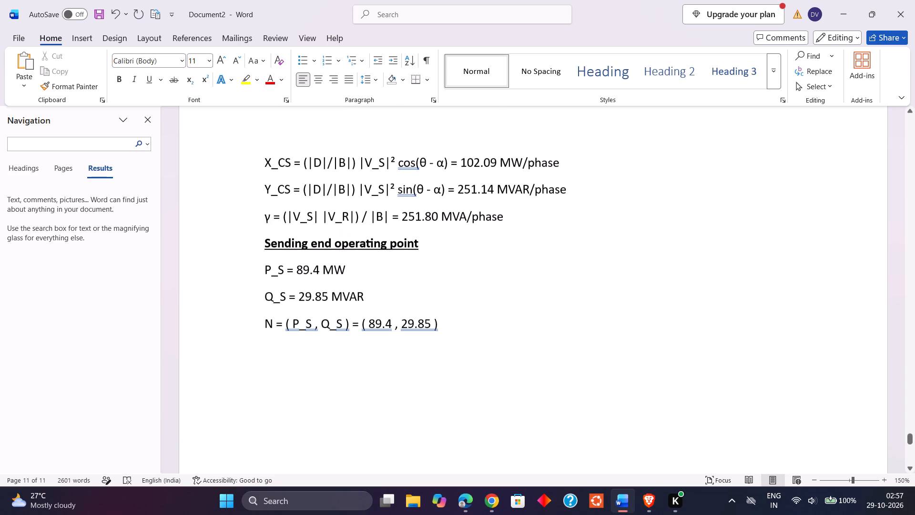
{"action": "scroll", "coordinate": [365, 309], "scroll_direction": "up", "scroll_amount": 3}
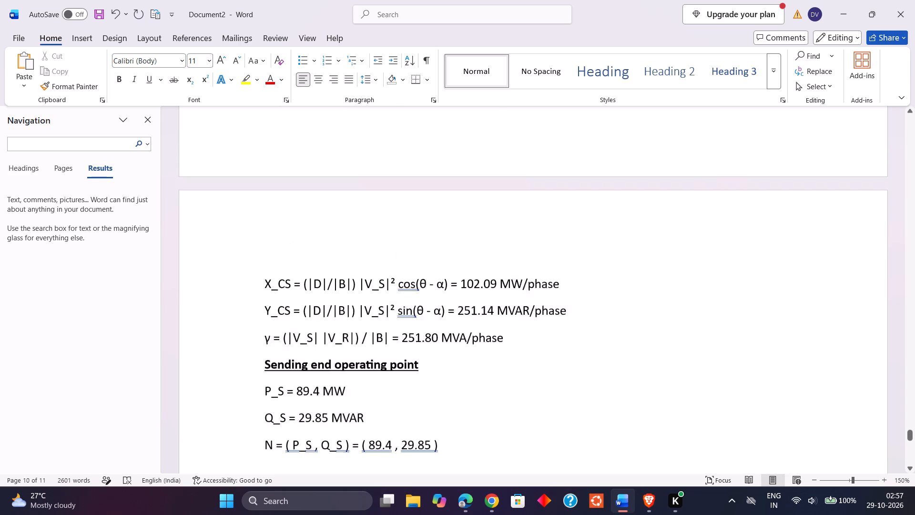
{"action": "scroll", "coordinate": [365, 309], "scroll_direction": "up", "scroll_amount": 1}
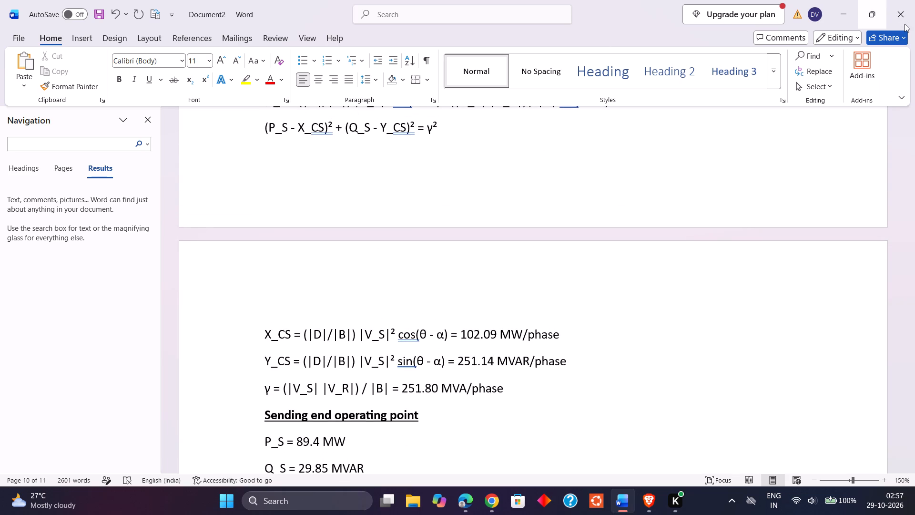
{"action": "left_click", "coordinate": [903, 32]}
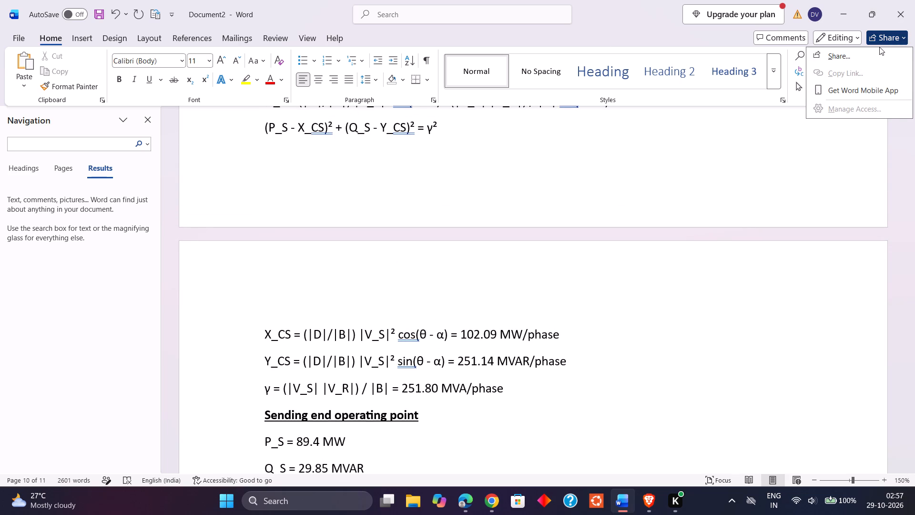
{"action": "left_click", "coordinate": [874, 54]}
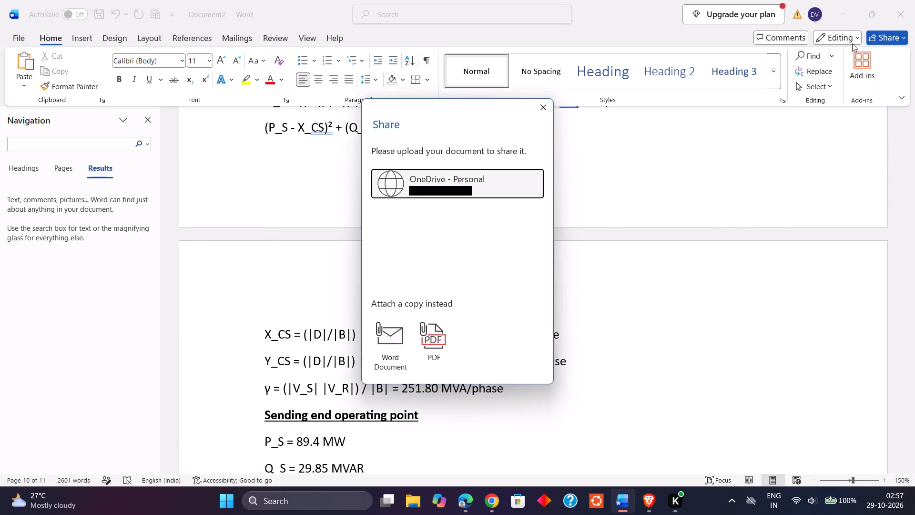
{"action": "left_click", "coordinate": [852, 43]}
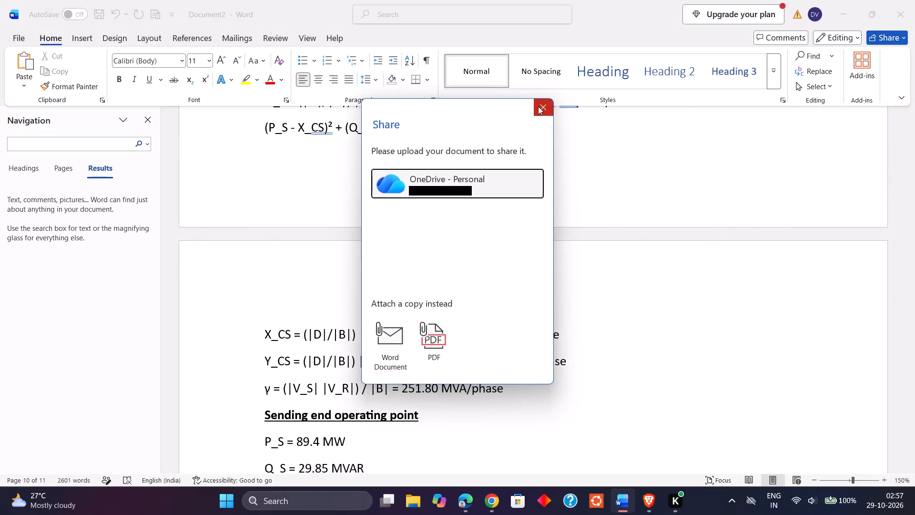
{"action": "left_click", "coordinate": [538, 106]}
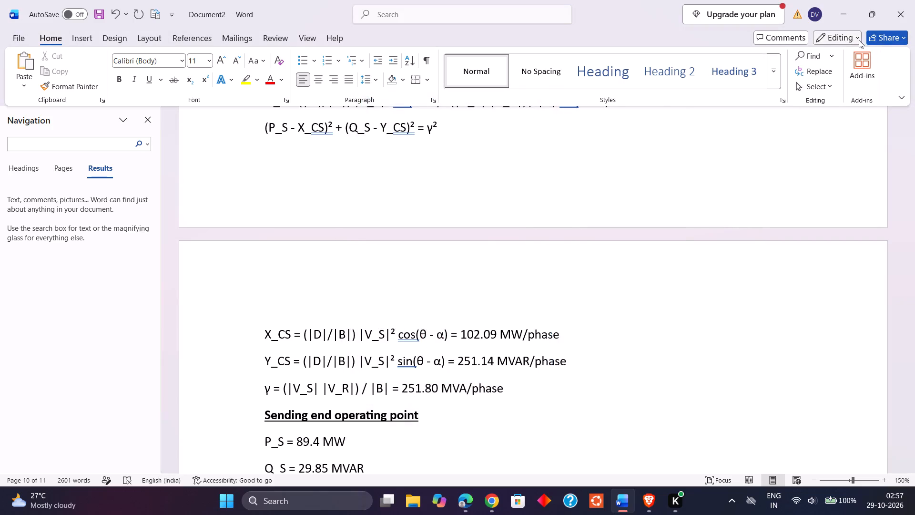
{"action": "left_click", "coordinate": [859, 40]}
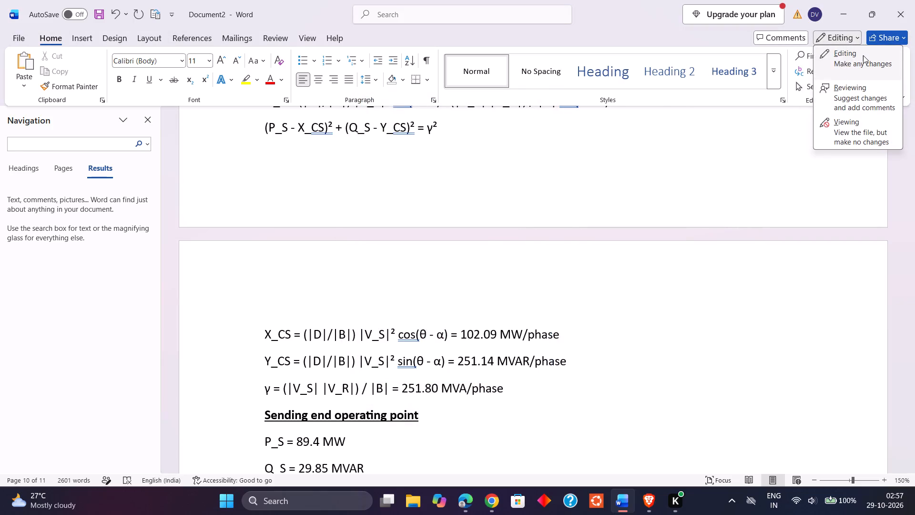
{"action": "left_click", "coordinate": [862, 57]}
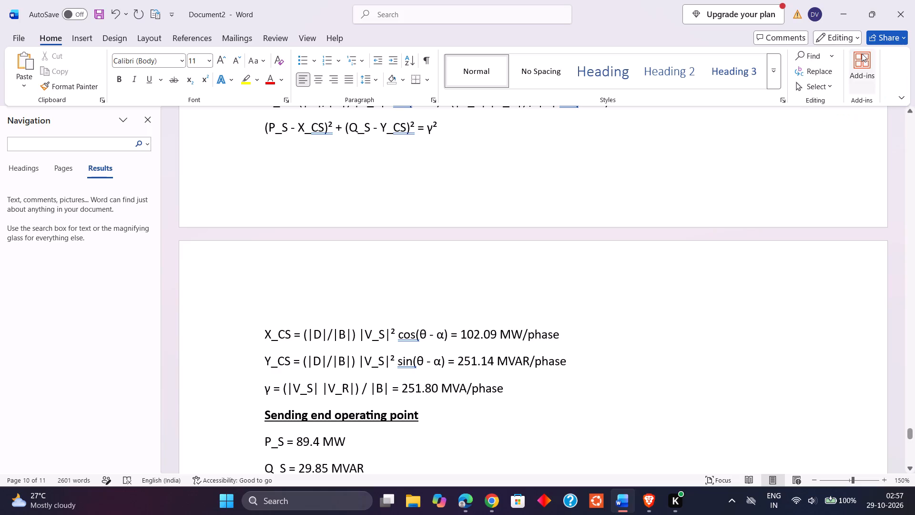
Share the document by uploading it to the personal OneDrive under the name TRANSMISSION LINE DESIGN.
{"action": "left_click", "coordinate": [872, 41]}
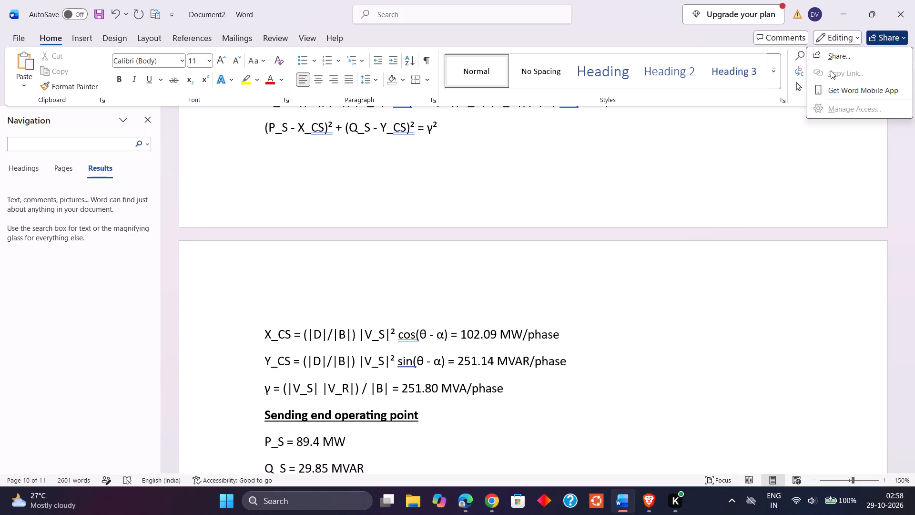
{"action": "left_click", "coordinate": [826, 60]}
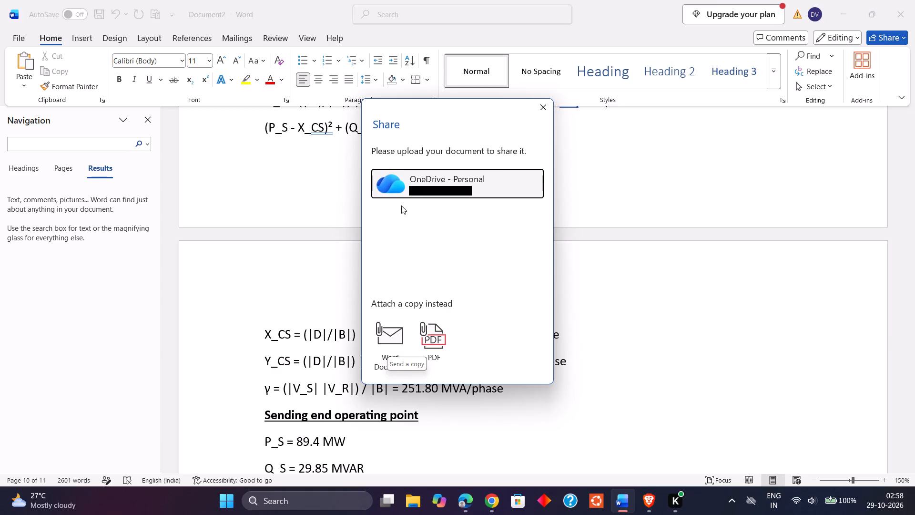
{"action": "left_click", "coordinate": [400, 182]}
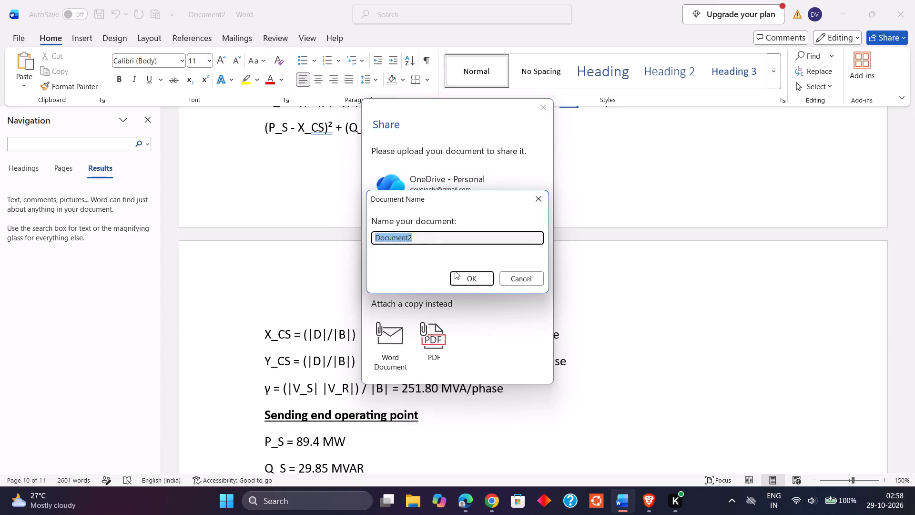
{"action": "left_click", "coordinate": [449, 238]}
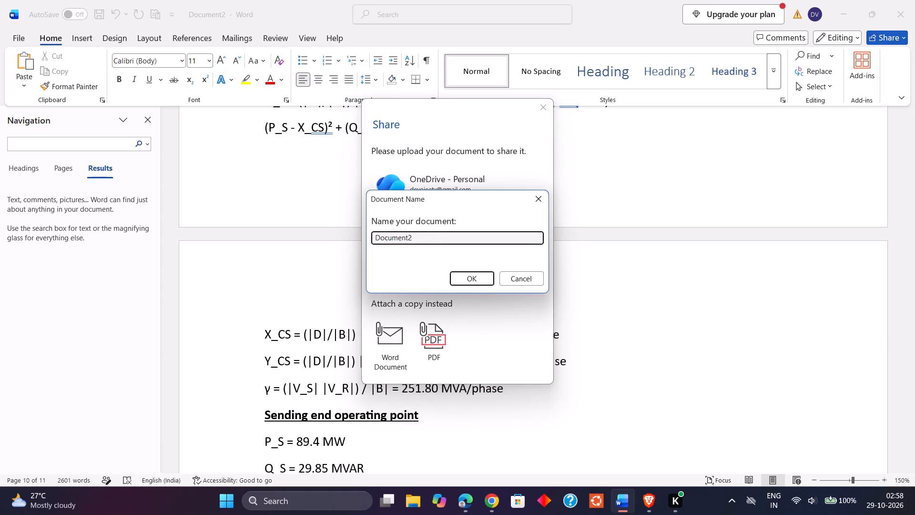
{"action": "key", "text": "BackSpace"}
{"action": "key", "text": "BackSpace"}
{"action": "key", "text": "BackSpace"}
{"action": "key", "text": "BackSpace"}
{"action": "key", "text": "BackSpace"}
{"action": "key", "text": "BackSpace"}
{"action": "key", "text": "BackSpace"}
{"action": "key", "text": "BackSpace"}
{"action": "key", "text": "BackSpace"}
{"action": "key", "text": "BackSpace"}
{"action": "key", "text": "BackSpace"}
{"action": "key", "text": "BackSpace"}
{"action": "key", "text": "BackSpace"}
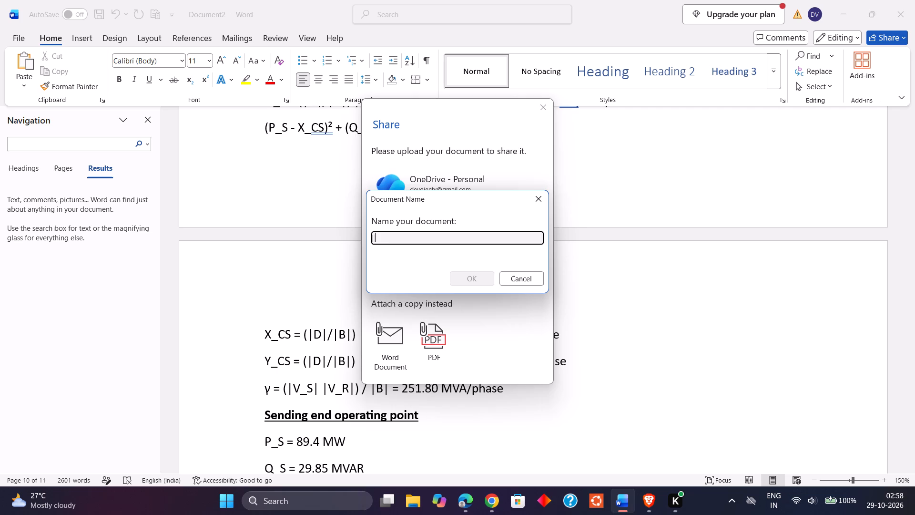
{"action": "key", "text": "c"}
{"action": "key", "text": "BackSpace"}
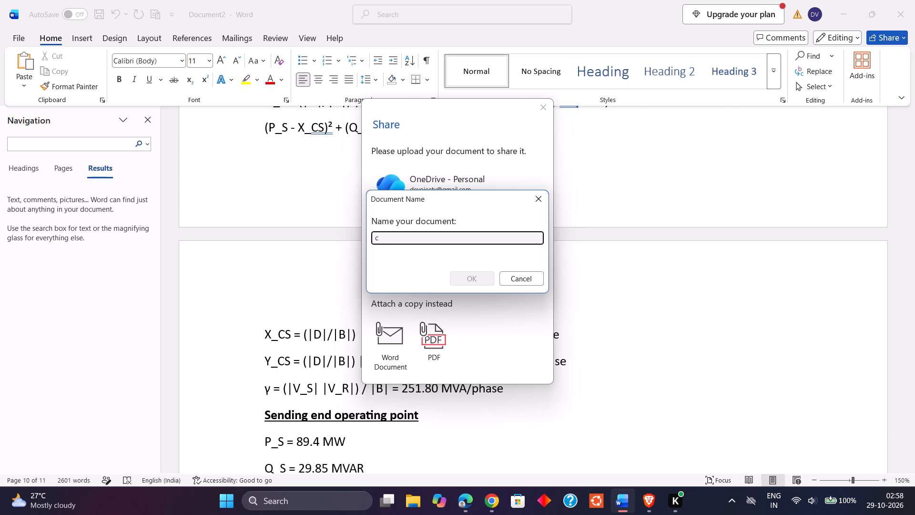
{"action": "type", "text": "TR"}
{"action": "type", "text": "ANSMISSION LINE DESIGN"}
{"action": "key", "text": "Return"}
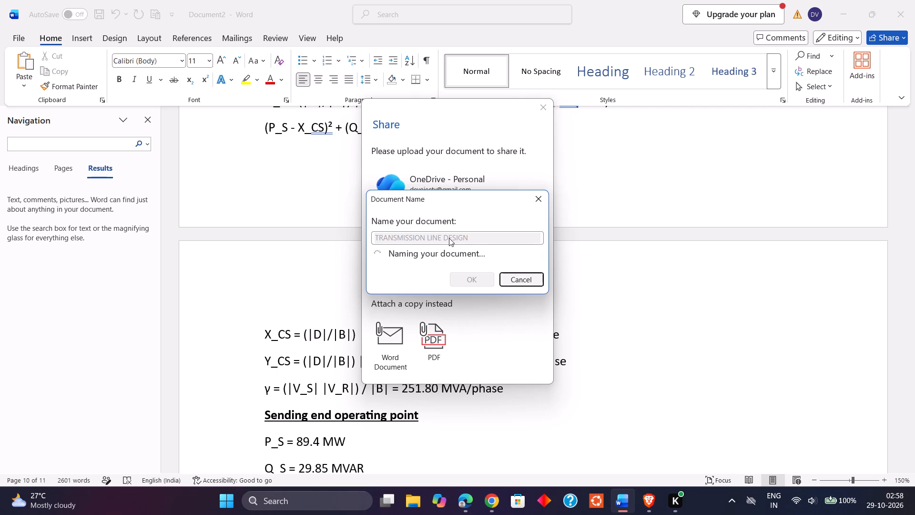